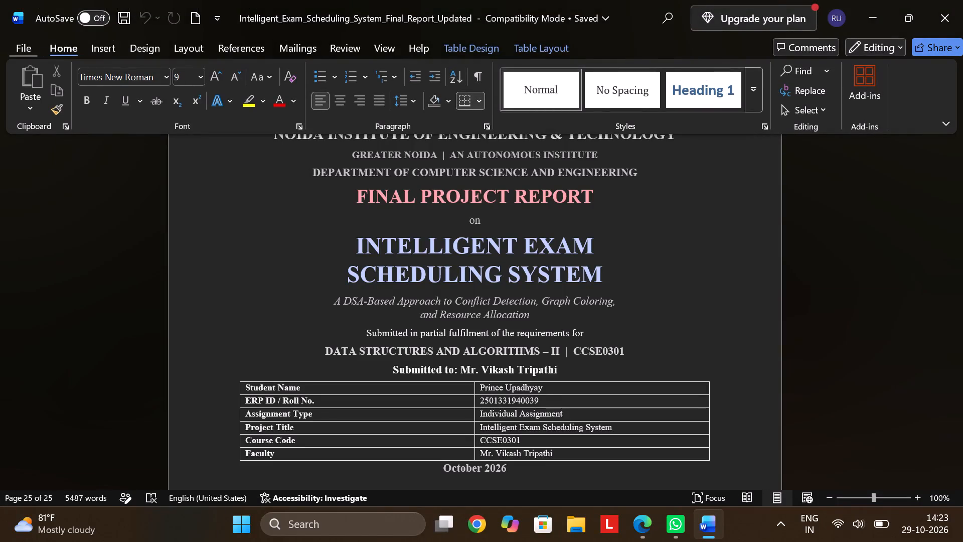
Start saving a copy of the report to the Downloads folder on this PC.
{"action": "left_click", "coordinate": [20, 46]}
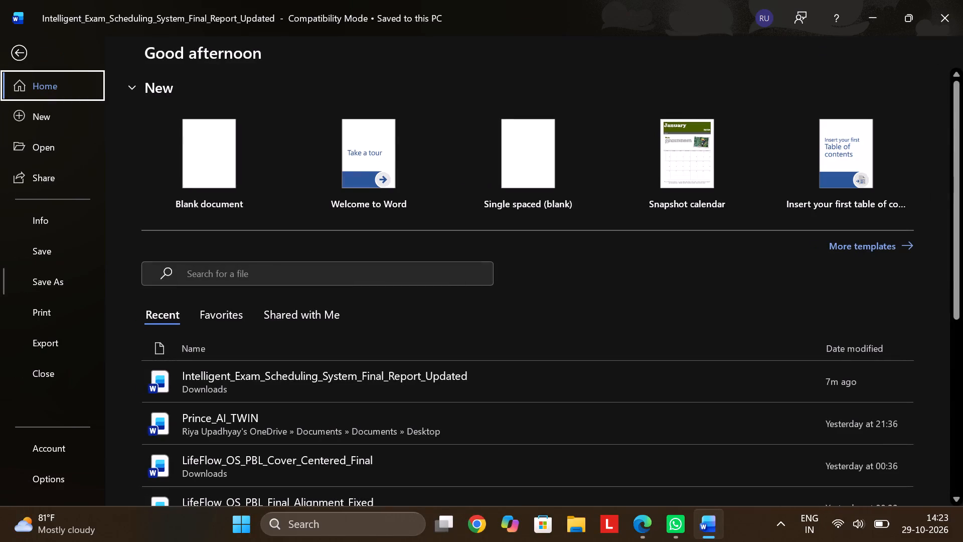
{"action": "left_click", "coordinate": [42, 281]}
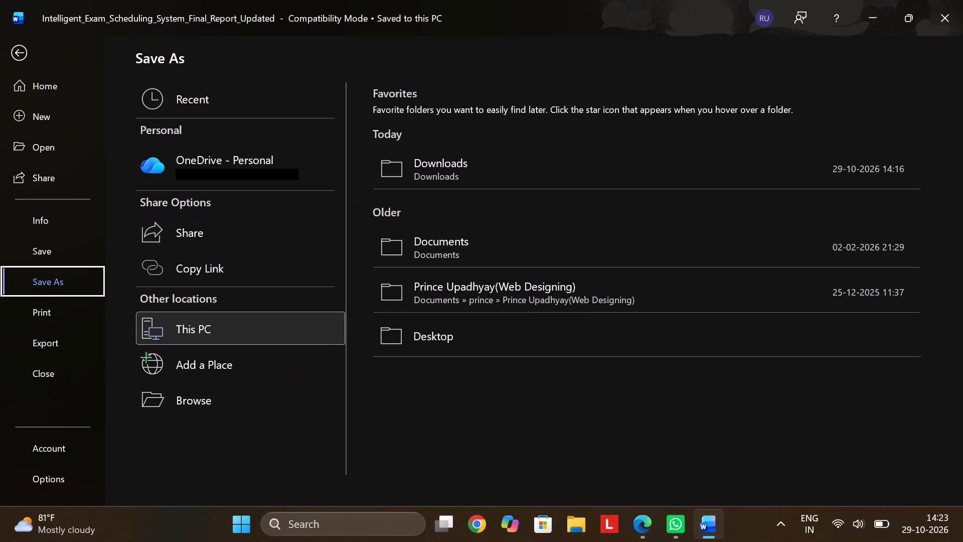
{"action": "left_click", "coordinate": [237, 325]}
{"action": "left_click", "coordinate": [494, 163]}
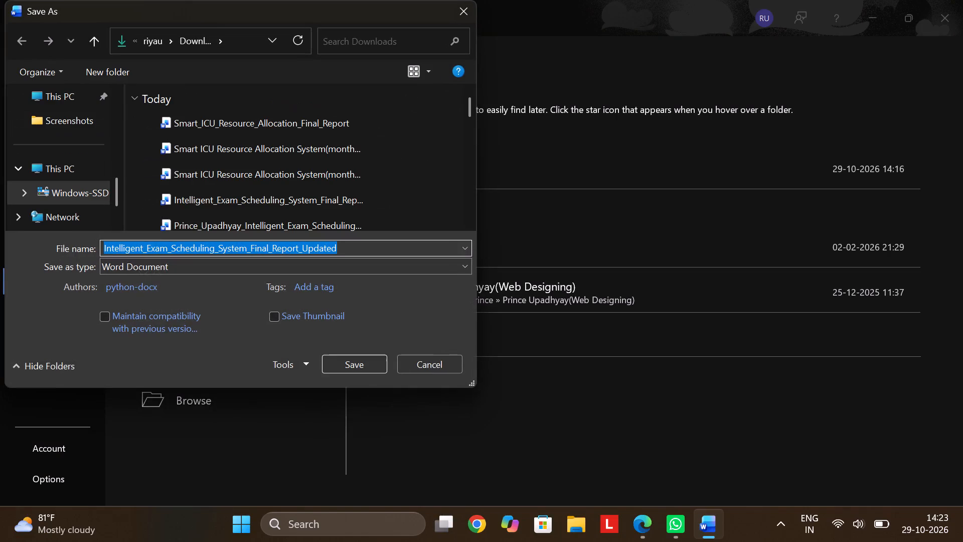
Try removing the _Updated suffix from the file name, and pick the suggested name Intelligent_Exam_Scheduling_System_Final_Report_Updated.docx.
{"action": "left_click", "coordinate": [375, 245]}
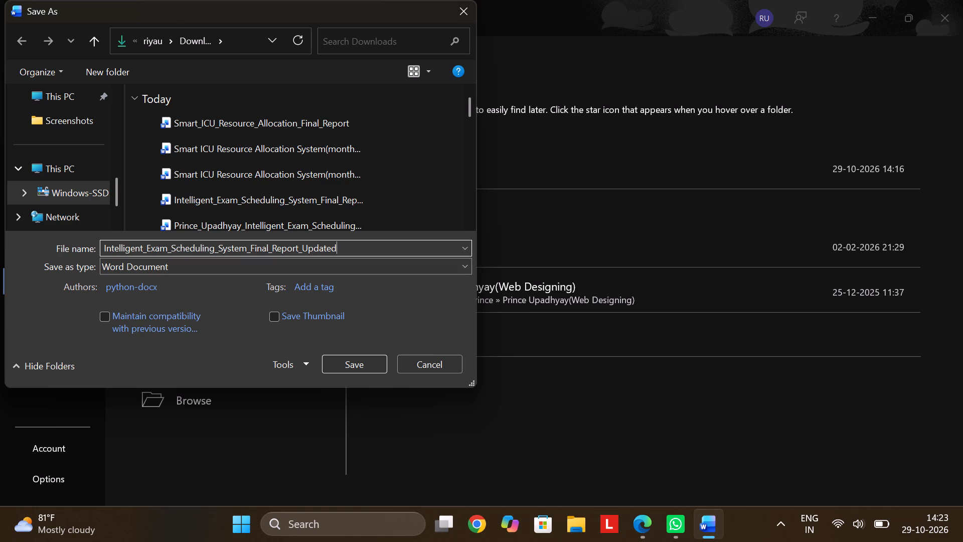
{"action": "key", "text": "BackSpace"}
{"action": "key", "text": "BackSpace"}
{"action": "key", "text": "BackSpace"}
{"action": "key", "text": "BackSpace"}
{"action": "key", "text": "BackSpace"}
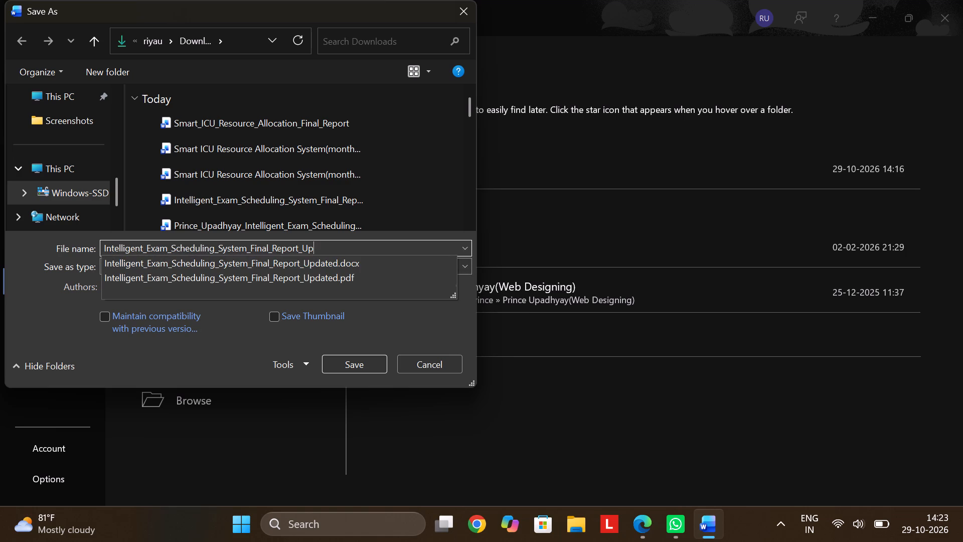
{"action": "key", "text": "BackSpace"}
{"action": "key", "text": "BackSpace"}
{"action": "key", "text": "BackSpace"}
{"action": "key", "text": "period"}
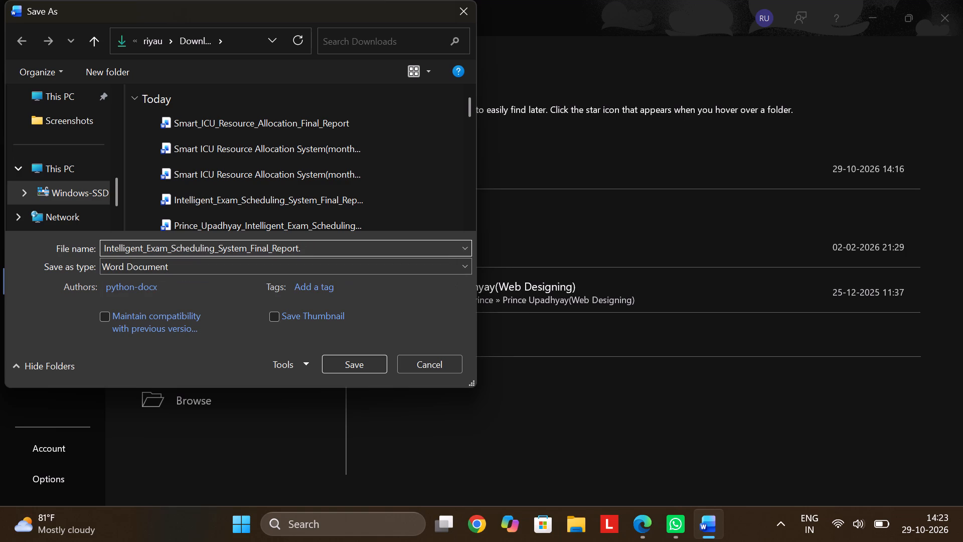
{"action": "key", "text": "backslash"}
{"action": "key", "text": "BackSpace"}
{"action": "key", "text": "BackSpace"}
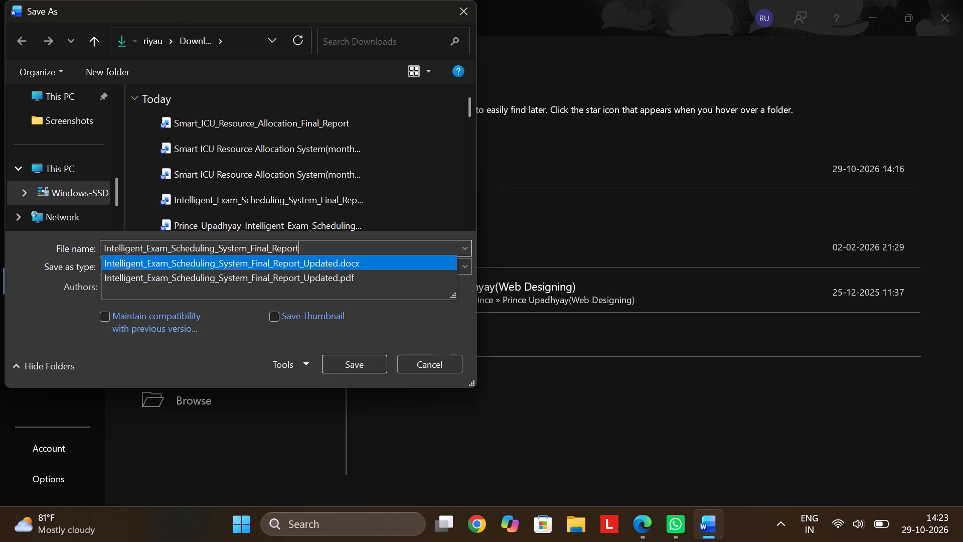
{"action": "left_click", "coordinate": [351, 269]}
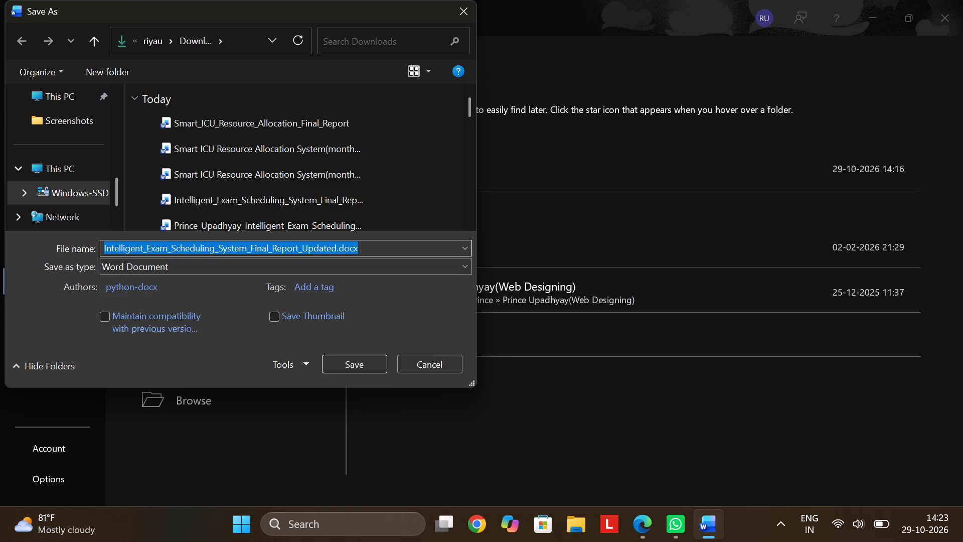
Save the copy as Intelligent_Exam_Scheduling_System_Final_Report.docx, accepting the upgrade to the newest file format.
{"action": "left_click", "coordinate": [341, 248]}
{"action": "key", "text": "Left"}
{"action": "key", "text": "BackSpace"}
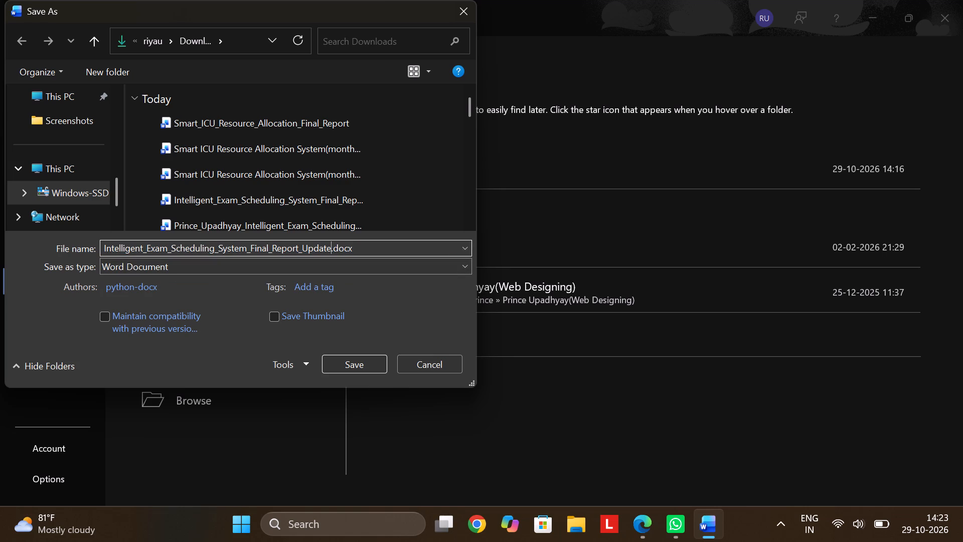
{"action": "key", "text": "BackSpace"}
{"action": "key", "text": "BackSpace"}
{"action": "key", "text": "BackSpace"}
{"action": "key", "text": "BackSpace"}
{"action": "key", "text": "BackSpace"}
{"action": "key", "text": "BackSpace"}
{"action": "key", "text": "BackSpace"}
{"action": "left_click", "coordinate": [353, 354]}
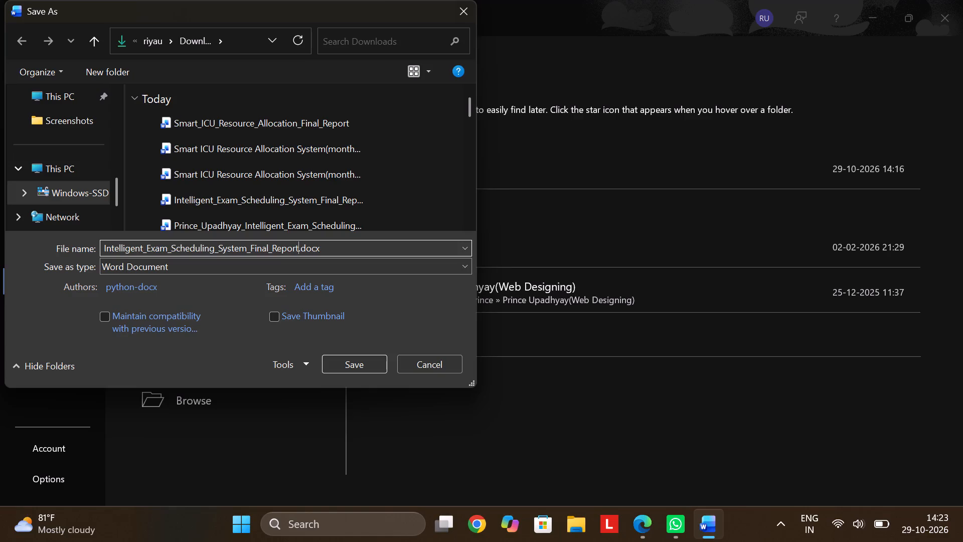
{"action": "left_click", "coordinate": [358, 361]}
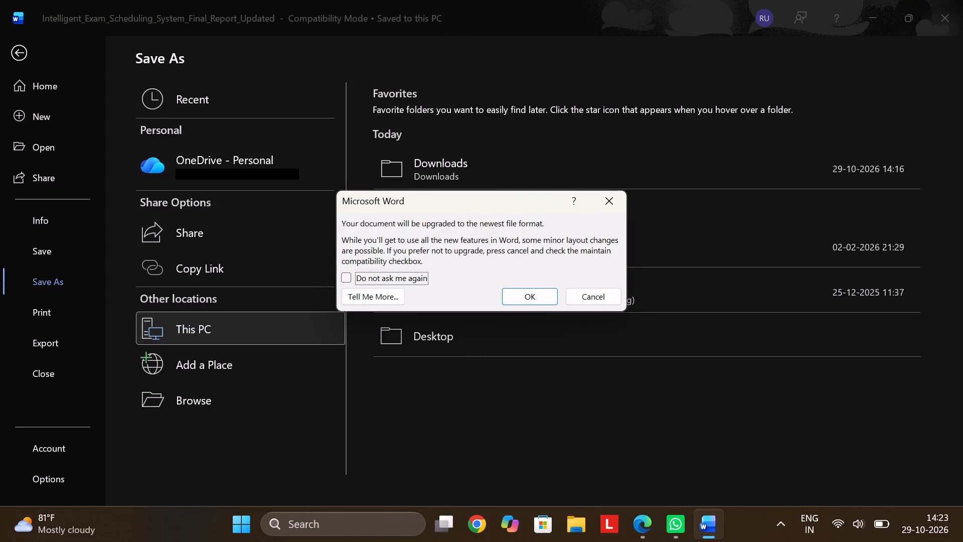
{"action": "left_click", "coordinate": [524, 298]}
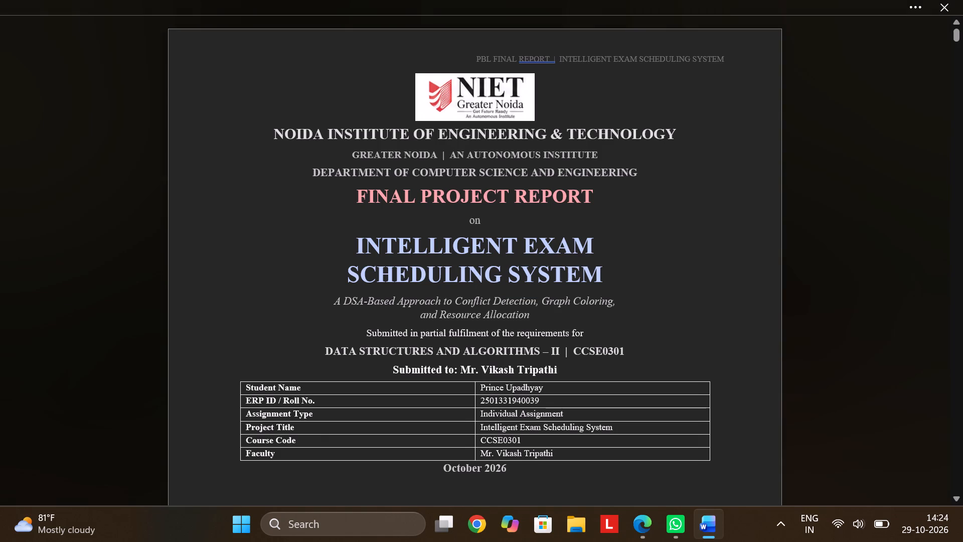
Start inserting a picture from this device and look through the Gallery images for a suitable screenshot.
{"action": "left_click", "coordinate": [907, 8]}
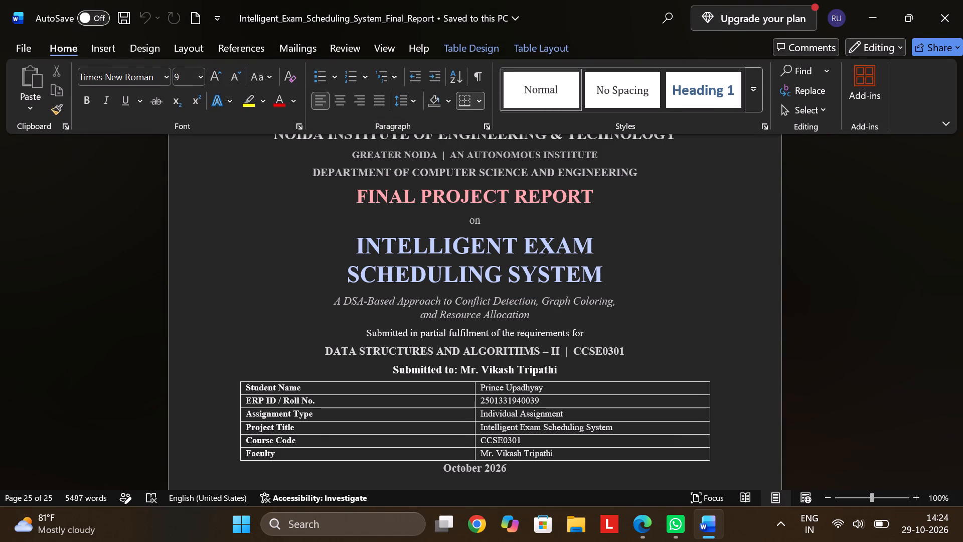
{"action": "scroll", "coordinate": [464, 180], "scroll_direction": "down", "scroll_amount": 8}
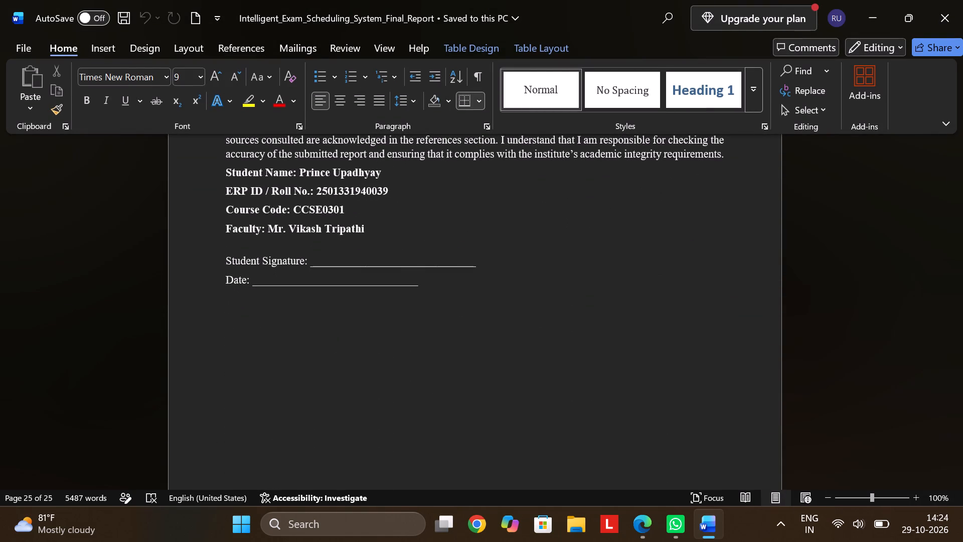
{"action": "left_click", "coordinate": [107, 44]}
{"action": "left_click", "coordinate": [172, 84]}
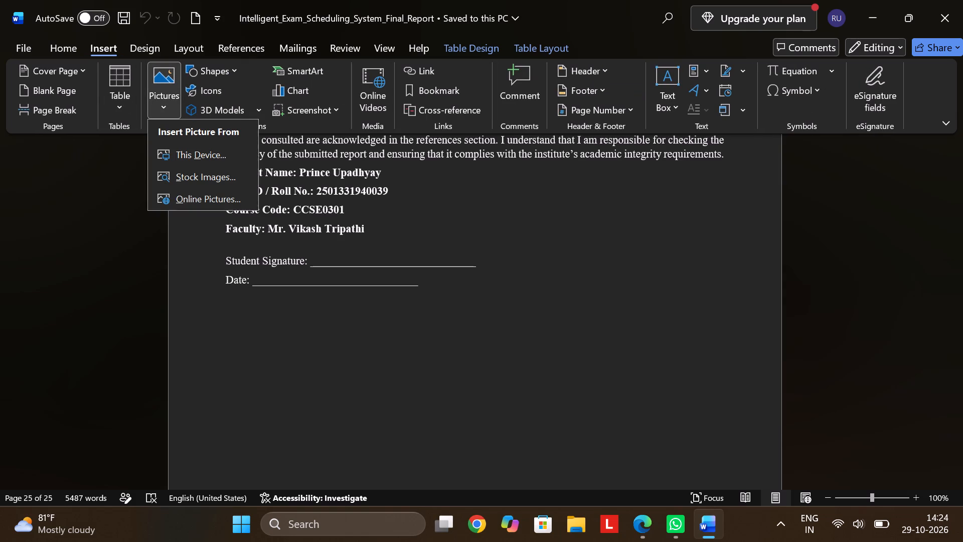
{"action": "left_click", "coordinate": [192, 160]}
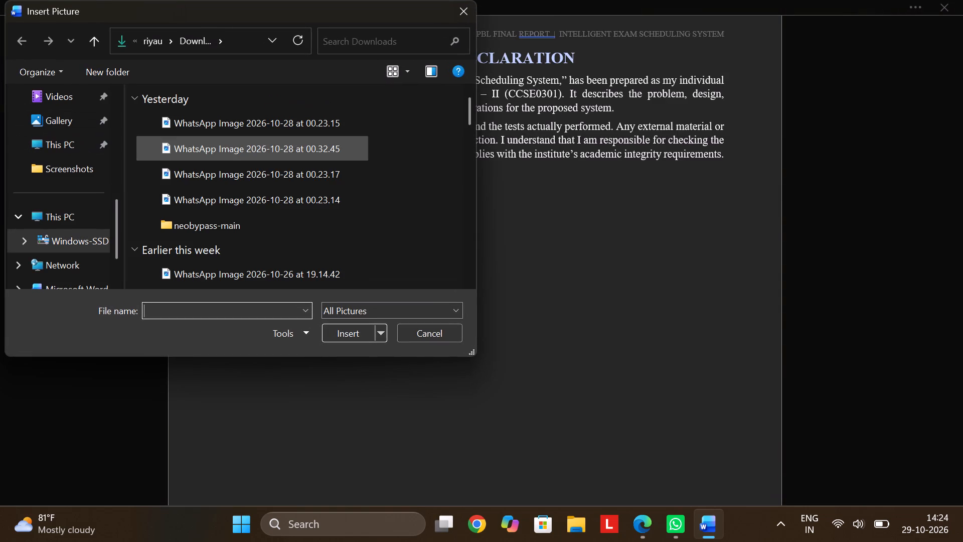
{"action": "left_click", "coordinate": [83, 109]}
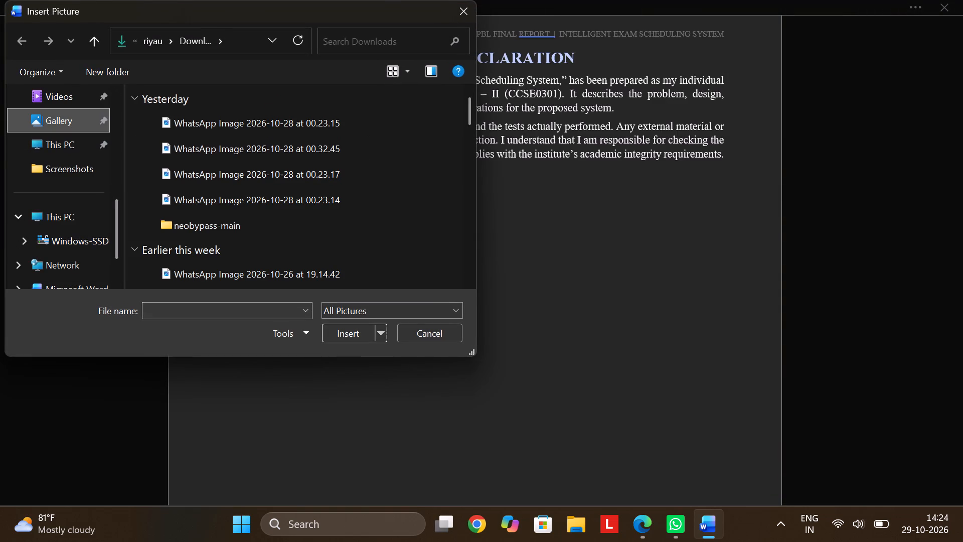
{"action": "scroll", "coordinate": [270, 138], "scroll_direction": "down", "scroll_amount": 2}
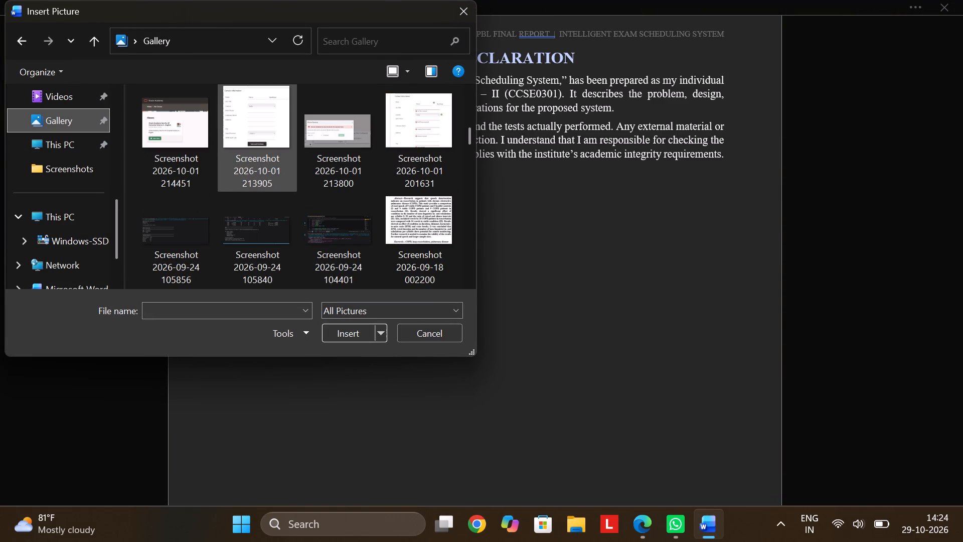
{"action": "scroll", "coordinate": [270, 138], "scroll_direction": "down", "scroll_amount": 2}
{"action": "scroll", "coordinate": [270, 138], "scroll_direction": "up", "scroll_amount": 1}
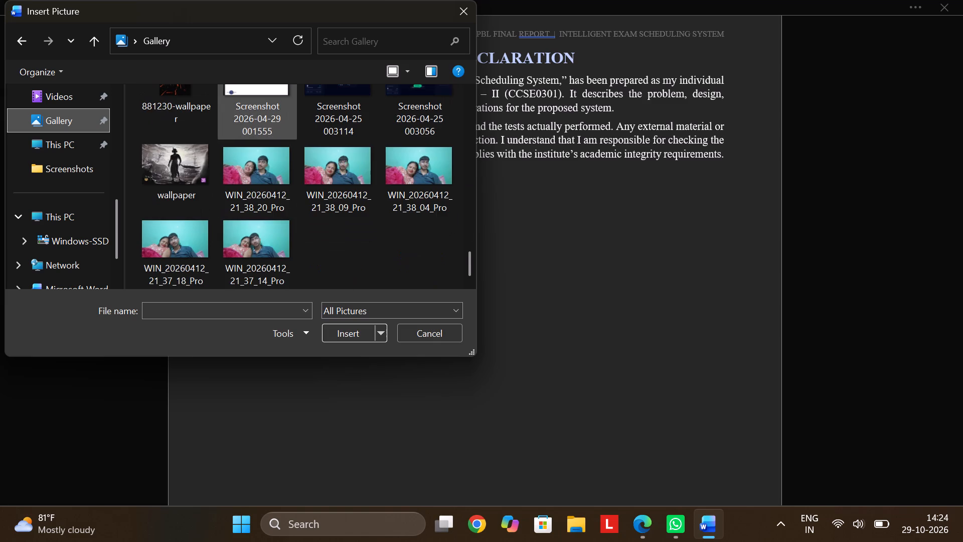
{"action": "scroll", "coordinate": [270, 138], "scroll_direction": "up", "scroll_amount": 2}
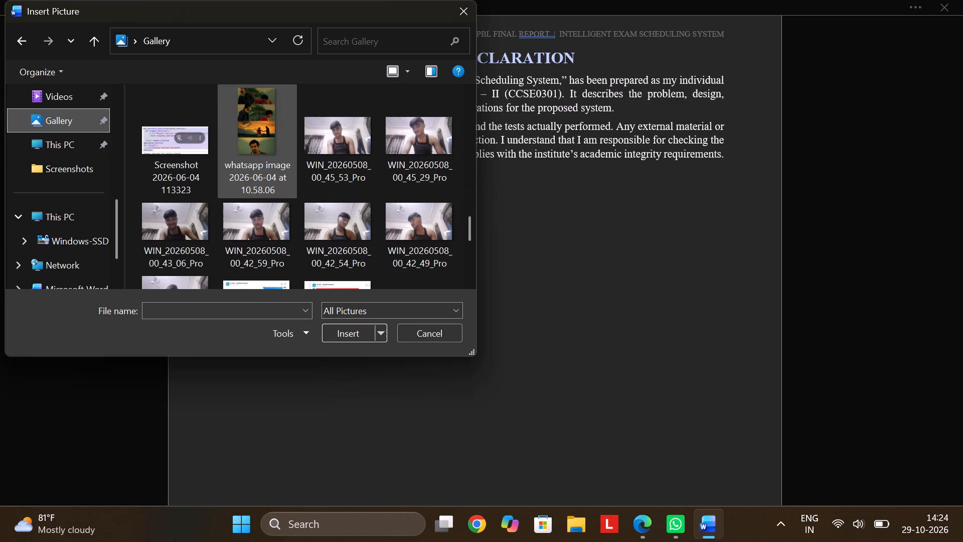
{"action": "scroll", "coordinate": [270, 138], "scroll_direction": "up", "scroll_amount": 4}
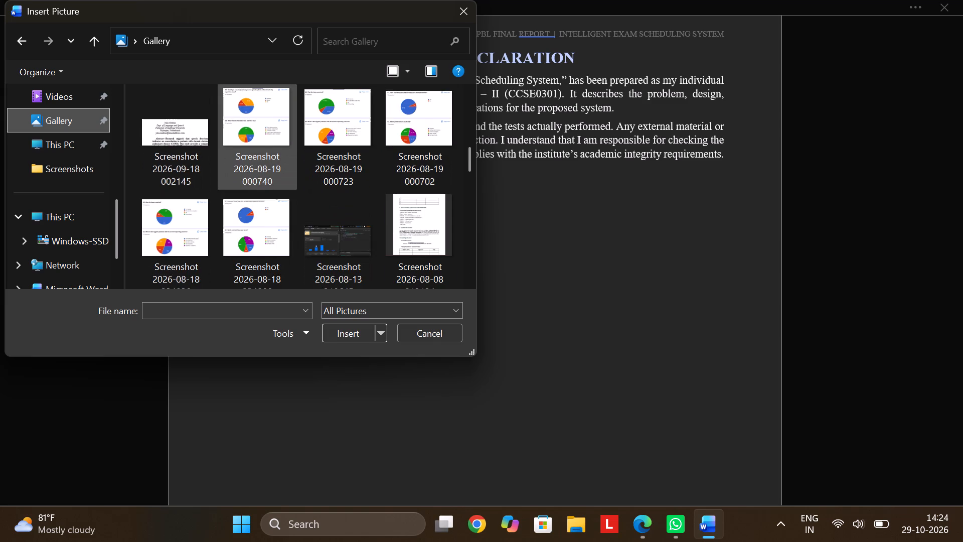
{"action": "scroll", "coordinate": [270, 138], "scroll_direction": "up", "scroll_amount": 6}
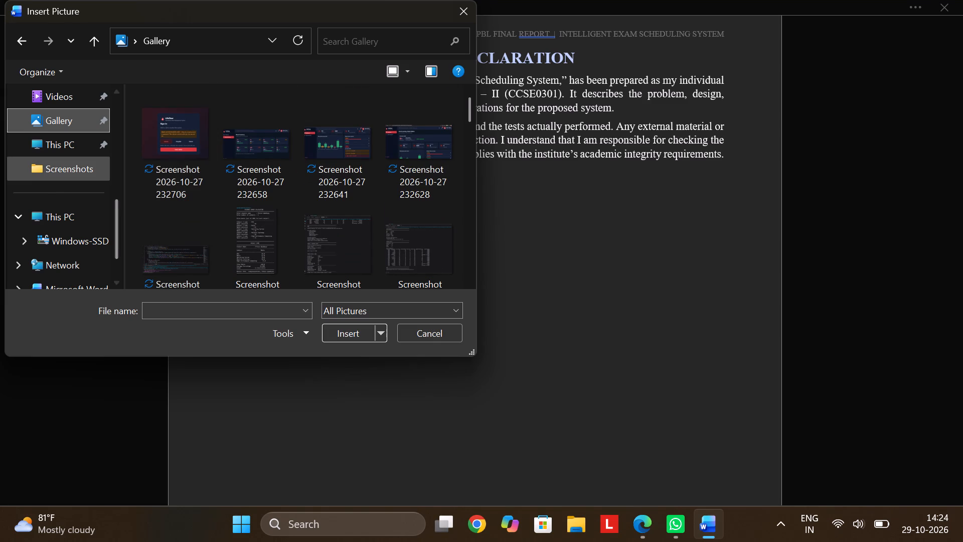
{"action": "scroll", "coordinate": [105, 161], "scroll_direction": "up", "scroll_amount": 2}
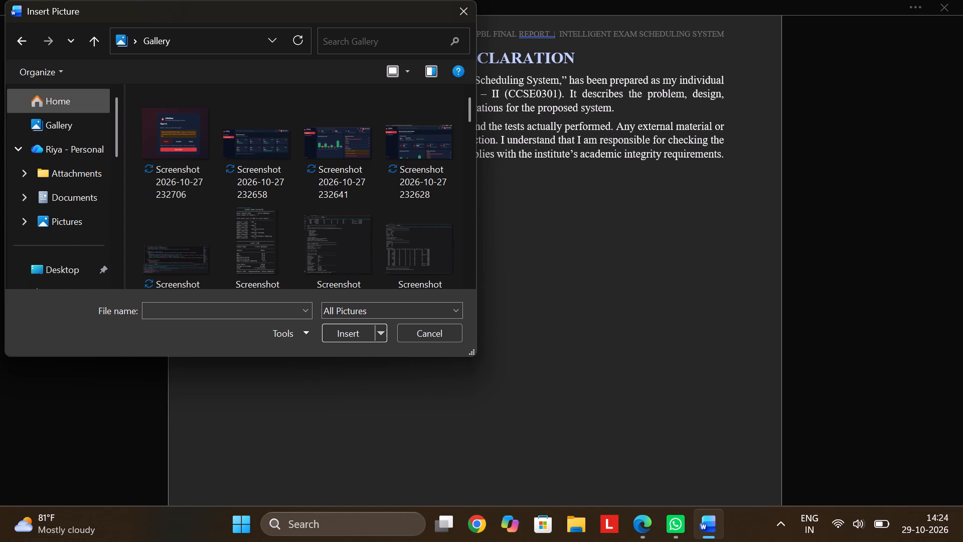
{"action": "scroll", "coordinate": [96, 219], "scroll_direction": "down", "scroll_amount": 1}
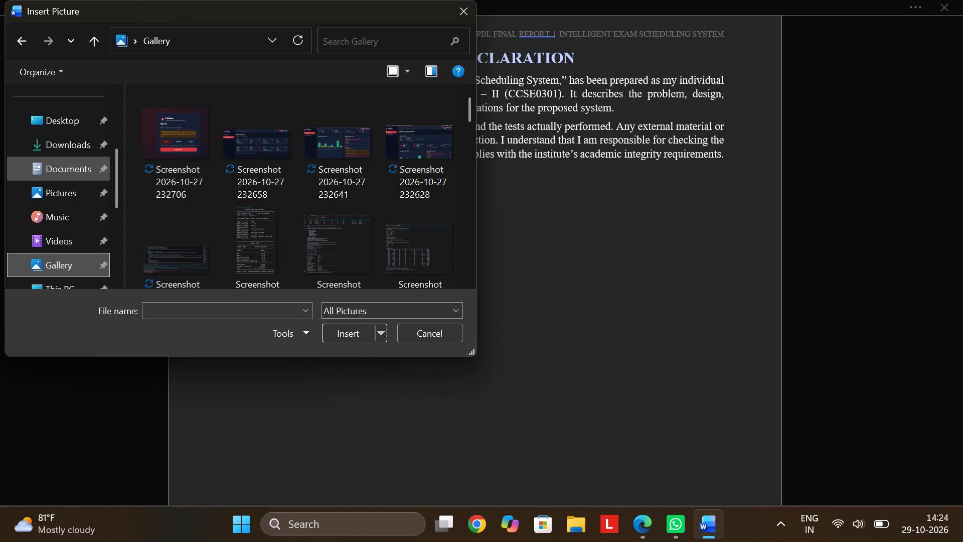
{"action": "scroll", "coordinate": [68, 167], "scroll_direction": "down", "scroll_amount": 1}
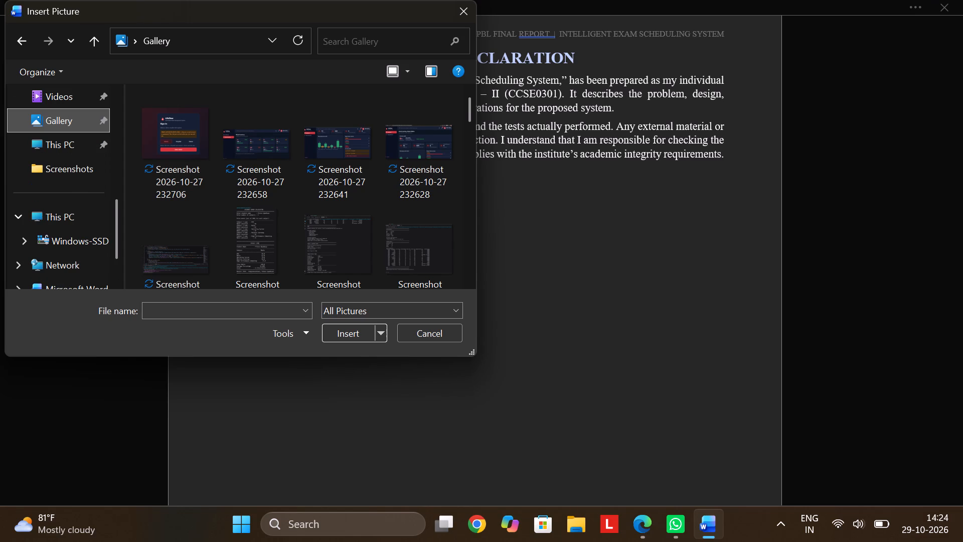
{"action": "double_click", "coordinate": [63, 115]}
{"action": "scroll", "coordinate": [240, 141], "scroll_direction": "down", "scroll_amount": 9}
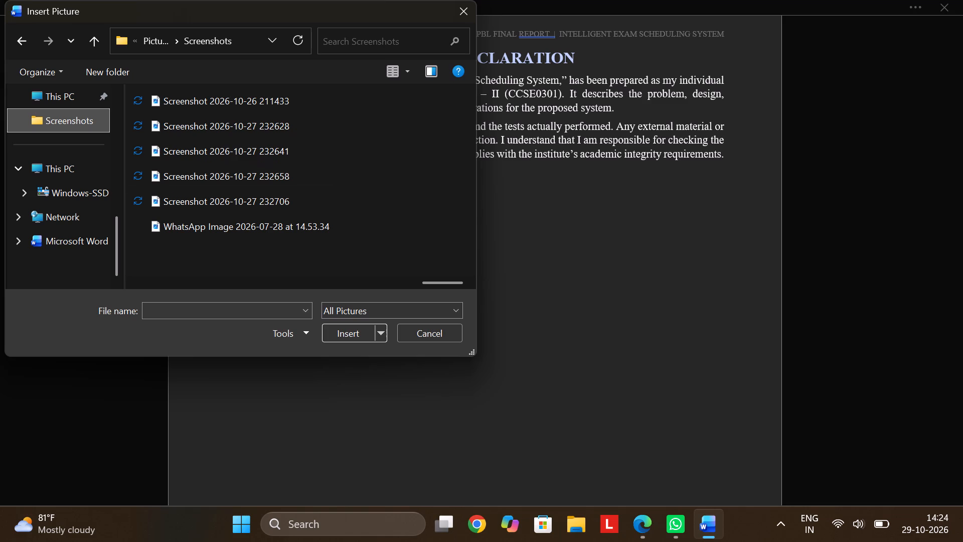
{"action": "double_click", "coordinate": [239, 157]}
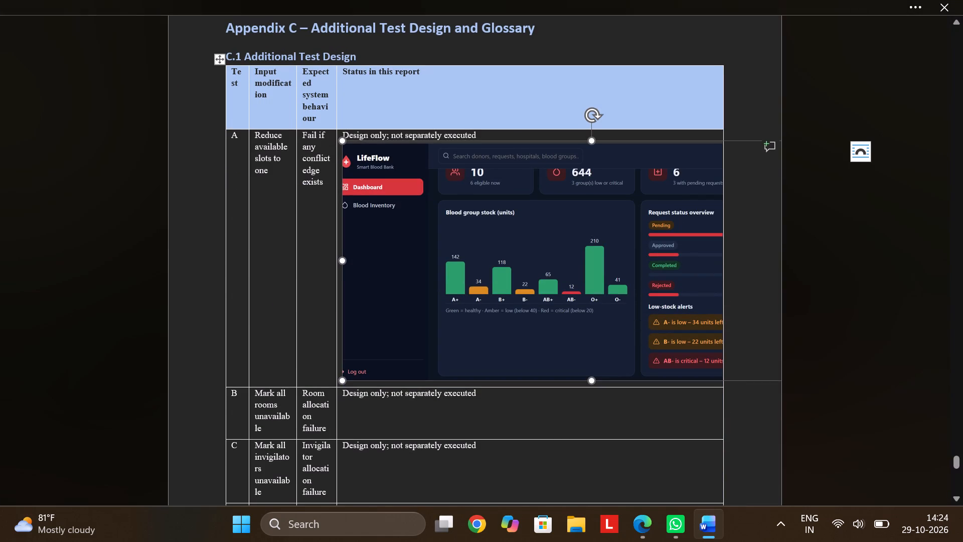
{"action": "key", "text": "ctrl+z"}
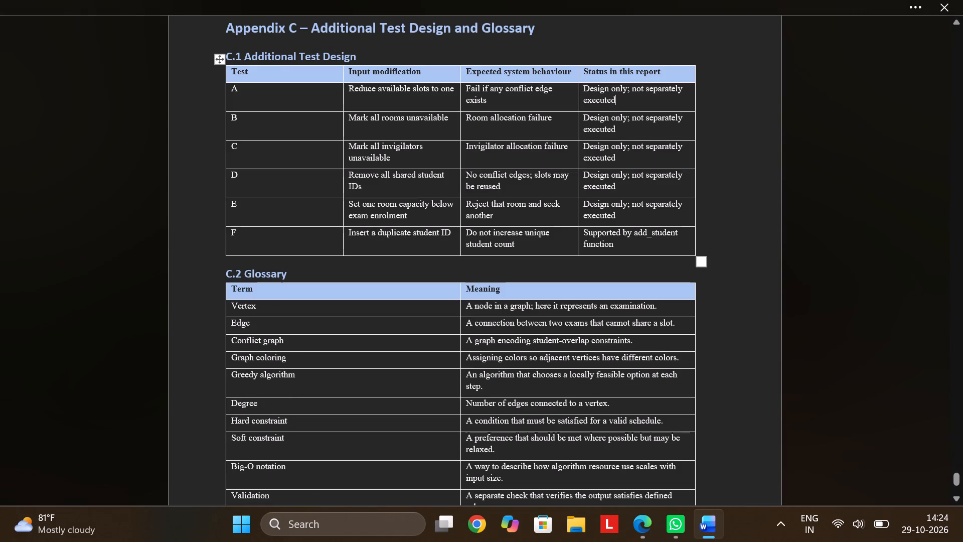
Look back through the report from Appendix C to section 13, Expected Benefits / Learning Outcomes.
{"action": "scroll", "coordinate": [239, 157], "scroll_direction": "up", "scroll_amount": 17}
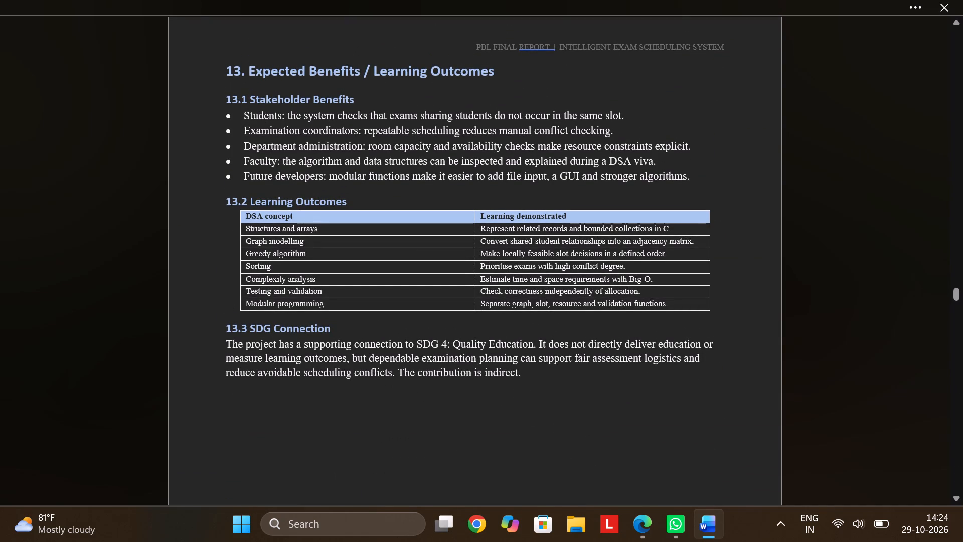
{"action": "left_click", "coordinate": [952, 294]}
{"action": "left_click_drag", "start_coordinate": [952, 294], "coordinate": [847, 0]}
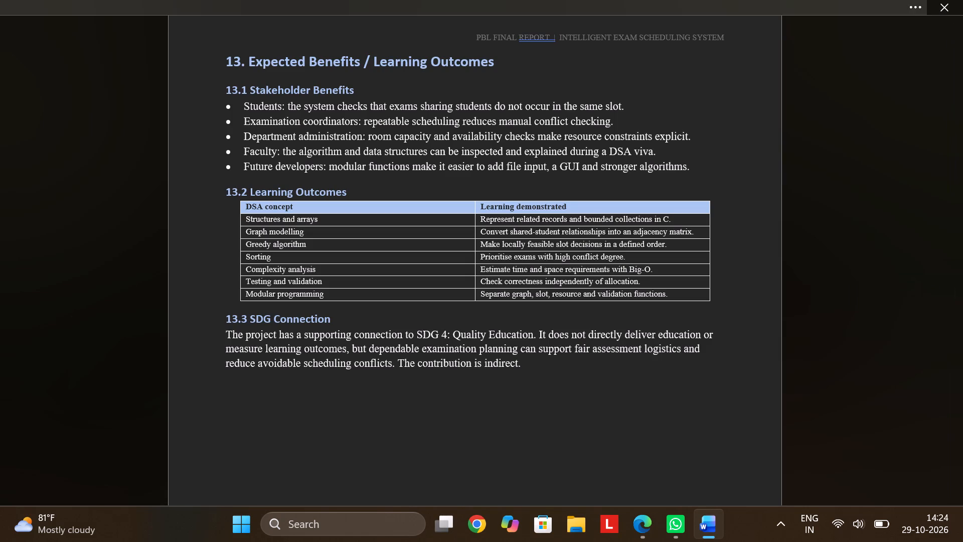
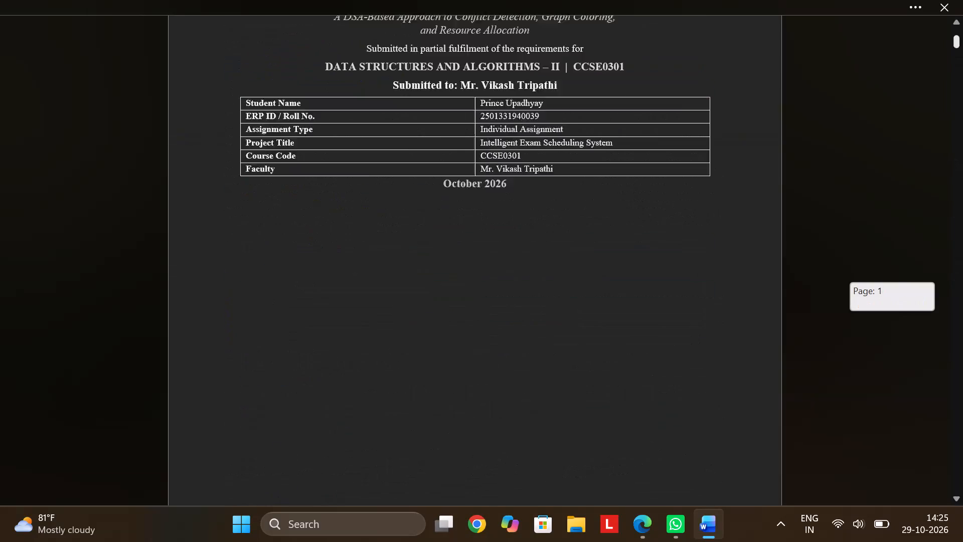
Insert today's WhatsApp image of the handwritten signature from the Downloads folder into the Student Signature line of the Student Declaration.
{"action": "scroll", "coordinate": [482, 299], "scroll_direction": "down", "scroll_amount": 4}
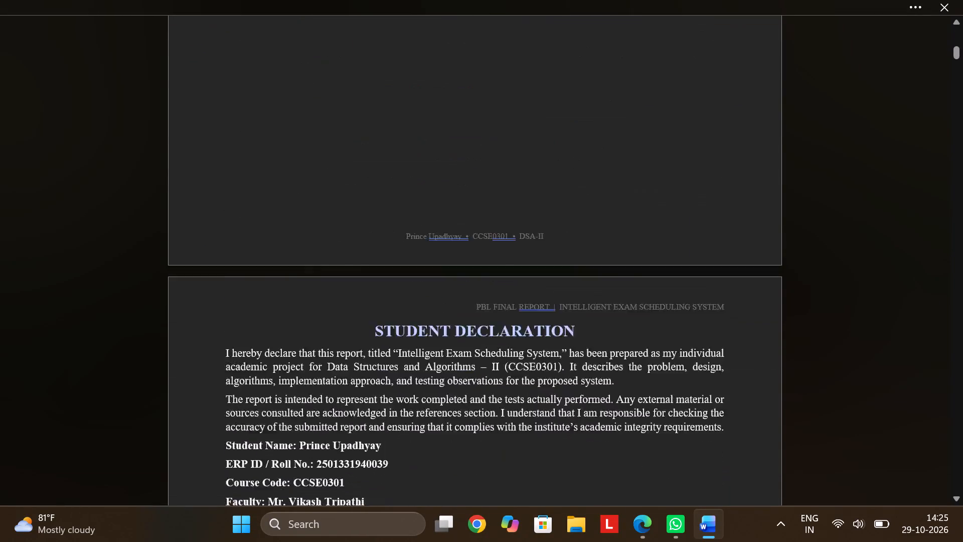
{"action": "scroll", "coordinate": [482, 299], "scroll_direction": "down", "scroll_amount": 1}
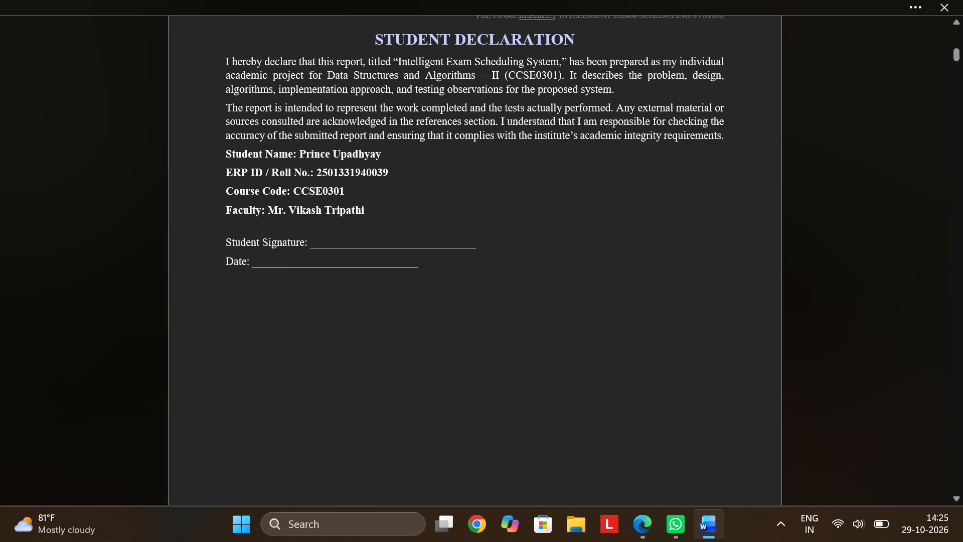
{"action": "left_click", "coordinate": [394, 244]}
{"action": "scroll", "coordinate": [363, 218], "scroll_direction": "up", "scroll_amount": 1}
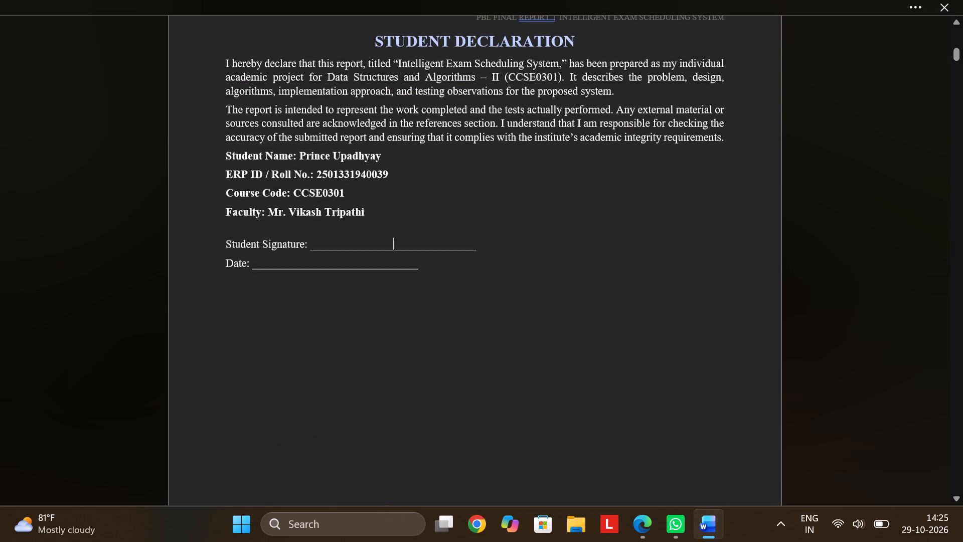
{"action": "scroll", "coordinate": [363, 218], "scroll_direction": "up", "scroll_amount": 1}
{"action": "left_click", "coordinate": [914, 4]}
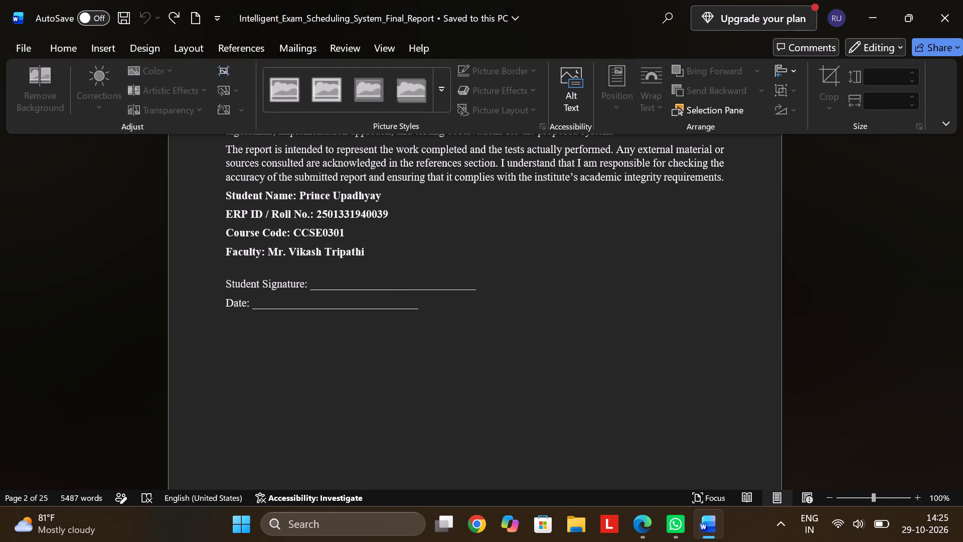
{"action": "left_click", "coordinate": [93, 47]}
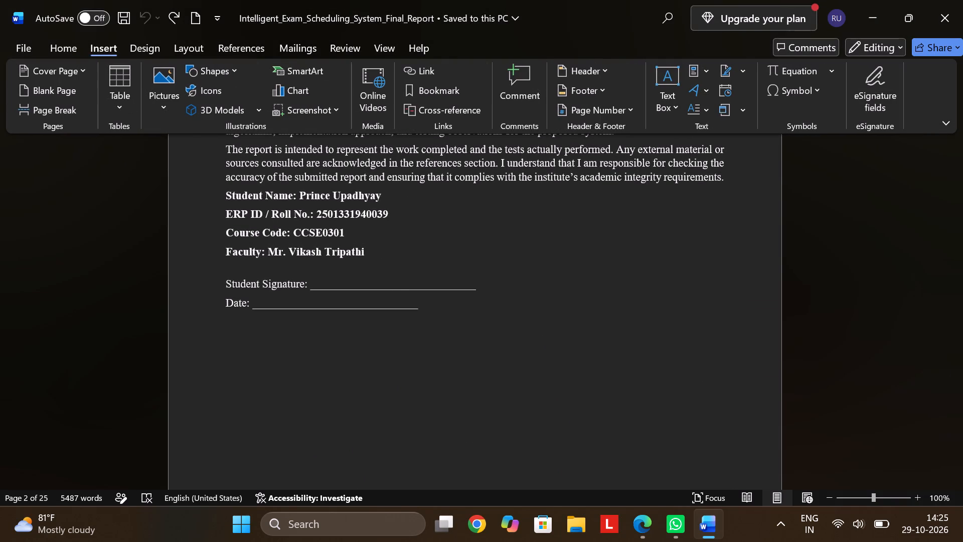
{"action": "left_click", "coordinate": [152, 79]}
{"action": "left_click", "coordinate": [178, 154]}
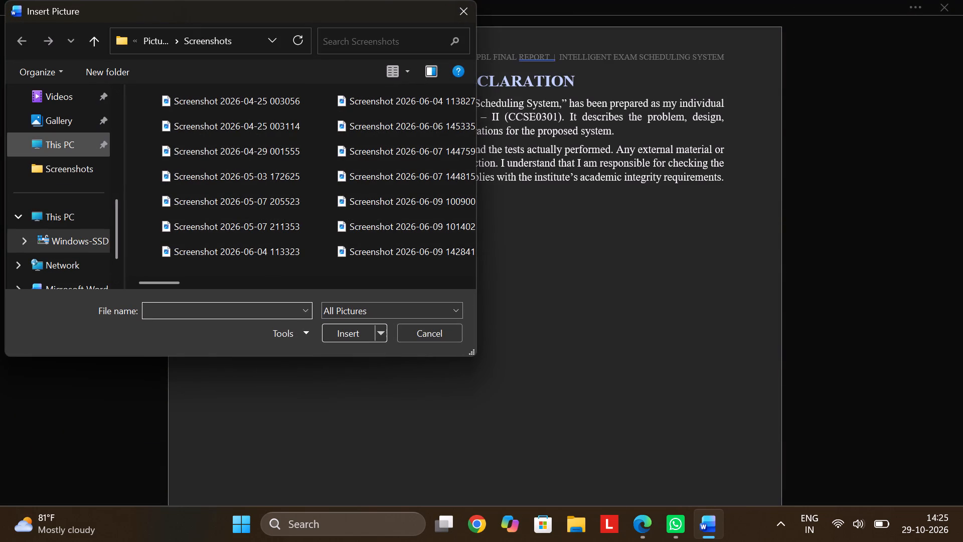
{"action": "scroll", "coordinate": [79, 156], "scroll_direction": "up", "scroll_amount": 3}
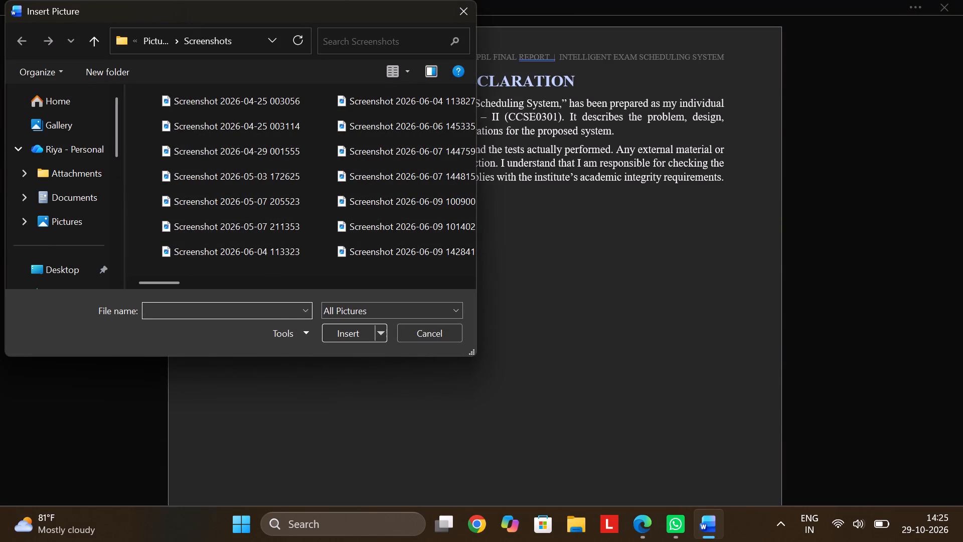
{"action": "scroll", "coordinate": [80, 249], "scroll_direction": "down", "scroll_amount": 1}
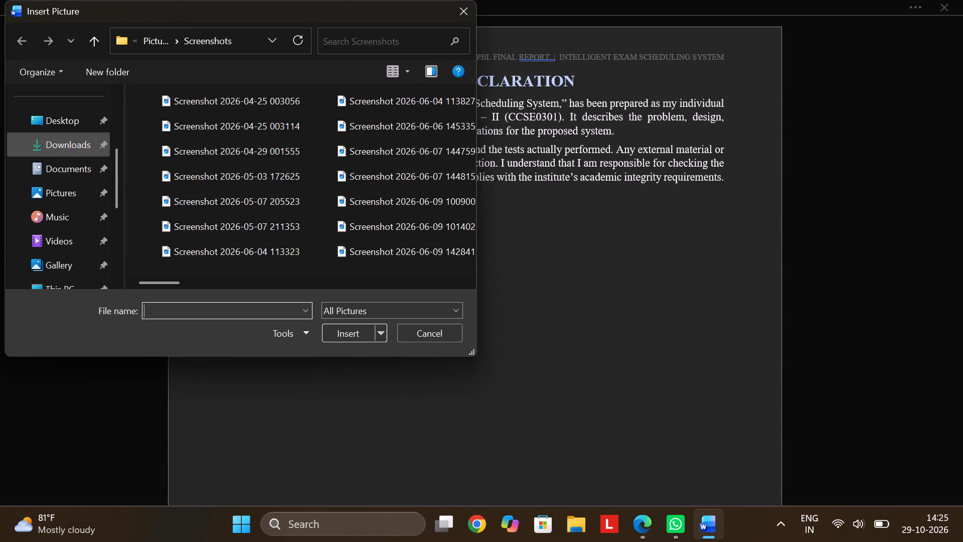
{"action": "left_click", "coordinate": [71, 154]}
{"action": "double_click", "coordinate": [242, 119]}
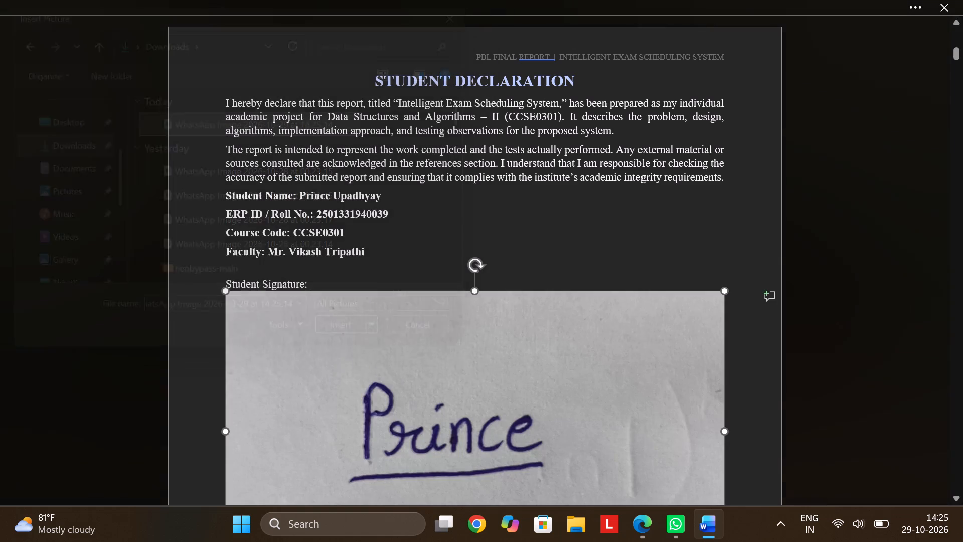
Shrink the signature picture to about a fifth of the text width and move it closer to the Student Signature label.
{"action": "left_click_drag", "start_coordinate": [476, 289], "coordinate": [476, 303]}
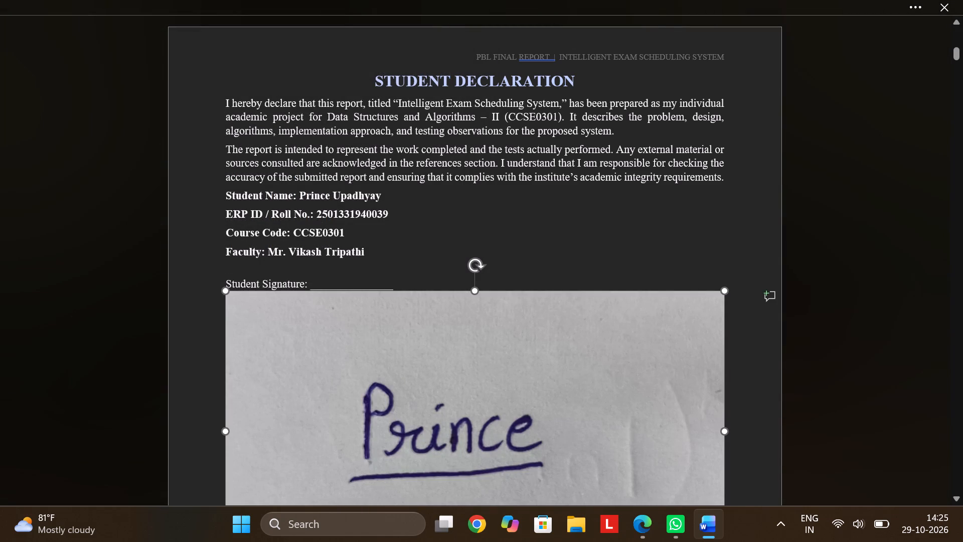
{"action": "left_click_drag", "start_coordinate": [476, 303], "coordinate": [477, 481]}
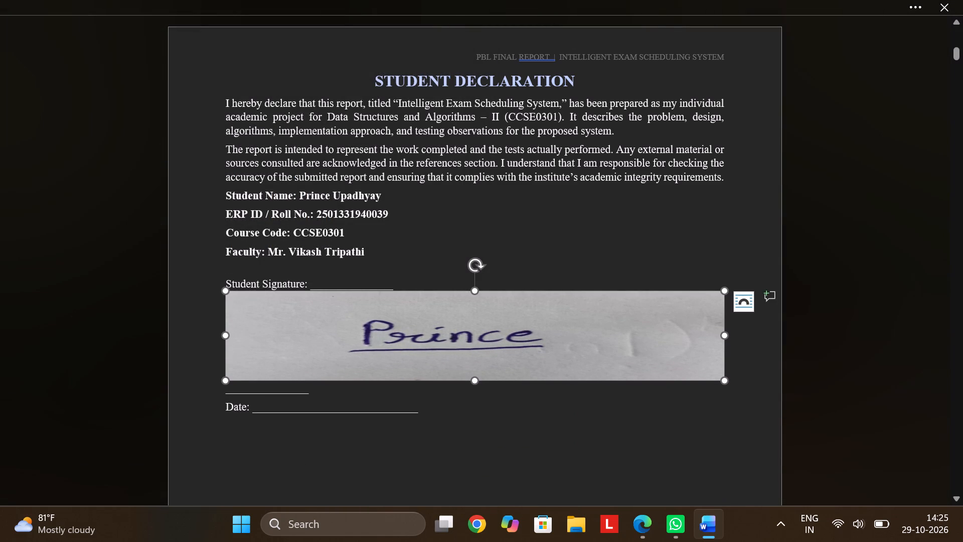
{"action": "left_click", "coordinate": [226, 336]}
{"action": "left_click_drag", "start_coordinate": [226, 336], "coordinate": [551, 344]}
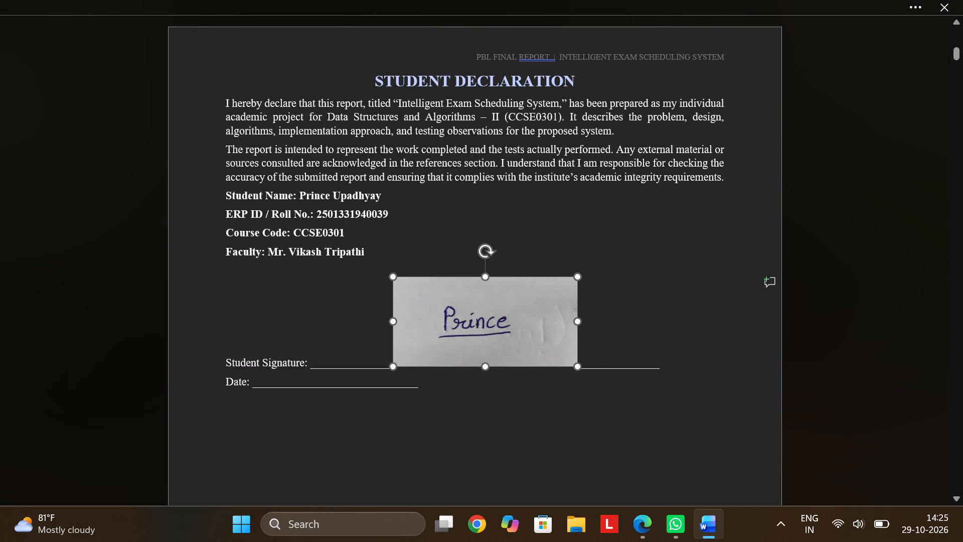
{"action": "left_click_drag", "start_coordinate": [551, 344], "coordinate": [623, 352]}
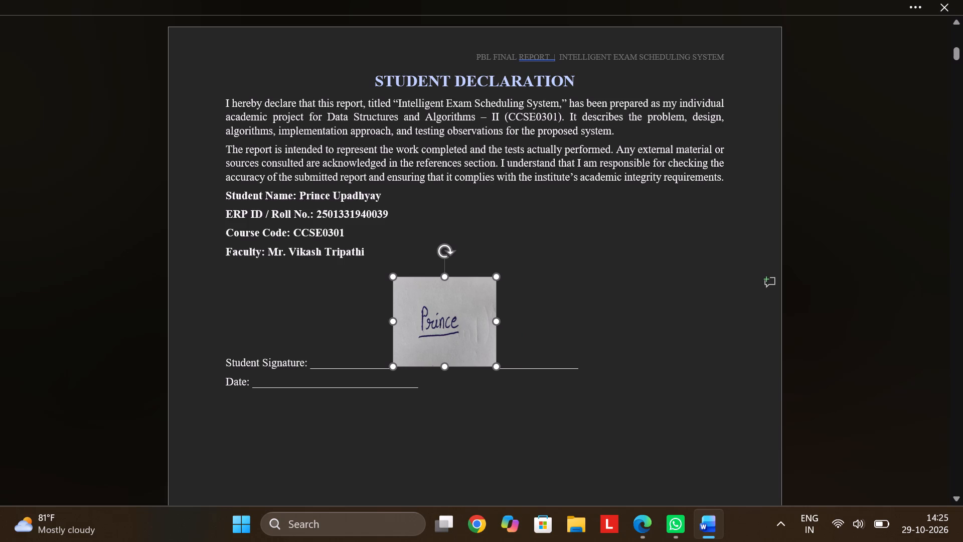
{"action": "left_click_drag", "start_coordinate": [445, 279], "coordinate": [455, 313]}
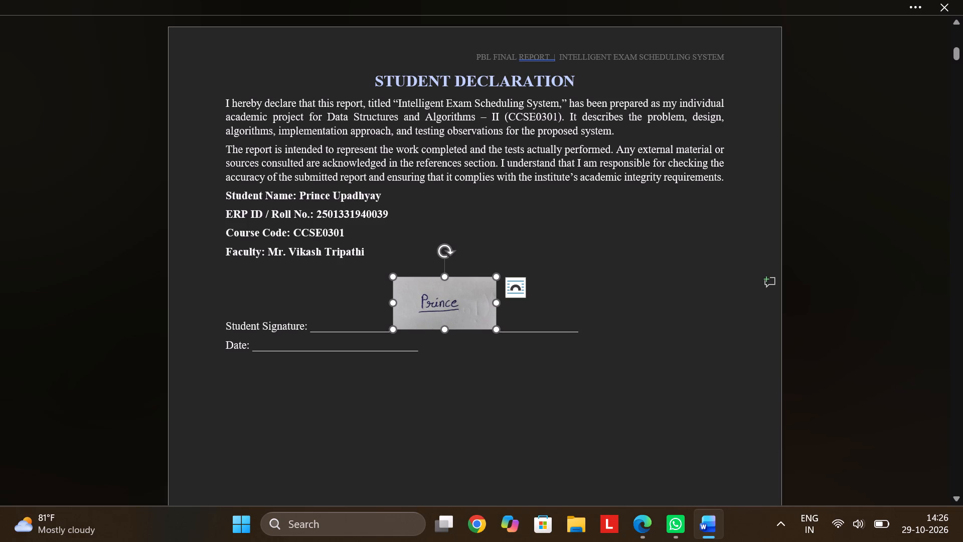
{"action": "left_click_drag", "start_coordinate": [455, 313], "coordinate": [357, 297]}
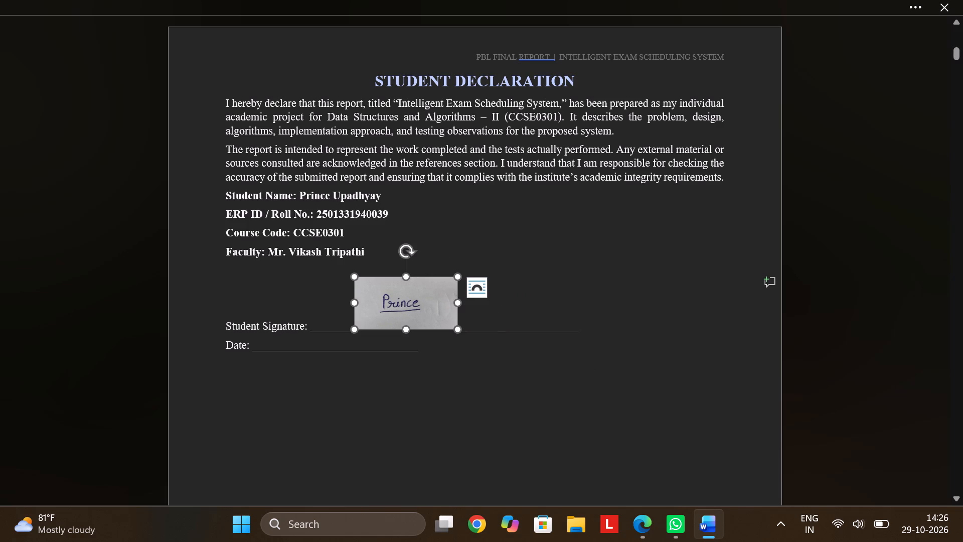
Shorten the blank on the declaration's Date line and enter OCT 2026 within it.
{"action": "left_click", "coordinate": [350, 347]}
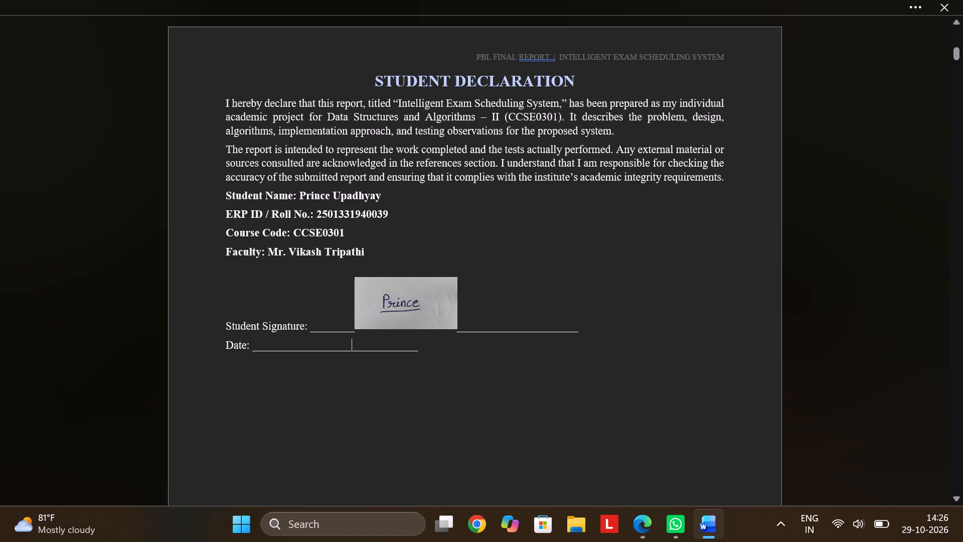
{"action": "key", "text": "BackSpace"}
{"action": "key", "text": "BackSpace"}
{"action": "key", "text": "BackSpace"}
{"action": "key", "text": "BackSpace"}
{"action": "key", "text": "BackSpace"}
{"action": "key", "text": "BackSpace"}
{"action": "key", "text": "BackSpace"}
{"action": "key", "text": "BackSpace"}
{"action": "key", "text": "BackSpace"}
{"action": "key", "text": "BackSpace"}
{"action": "key", "text": "BackSpace"}
{"action": "key", "text": "Left"}
{"action": "key", "text": "Left"}
{"action": "type", "text": "oct"}
{"action": "key", "text": "space"}
{"action": "key", "text": "BackSpace"}
{"action": "key", "text": "BackSpace"}
{"action": "key", "text": "BackSpace"}
{"action": "key", "text": "BackSpace"}
{"action": "type", "text": "OCT 2026"}
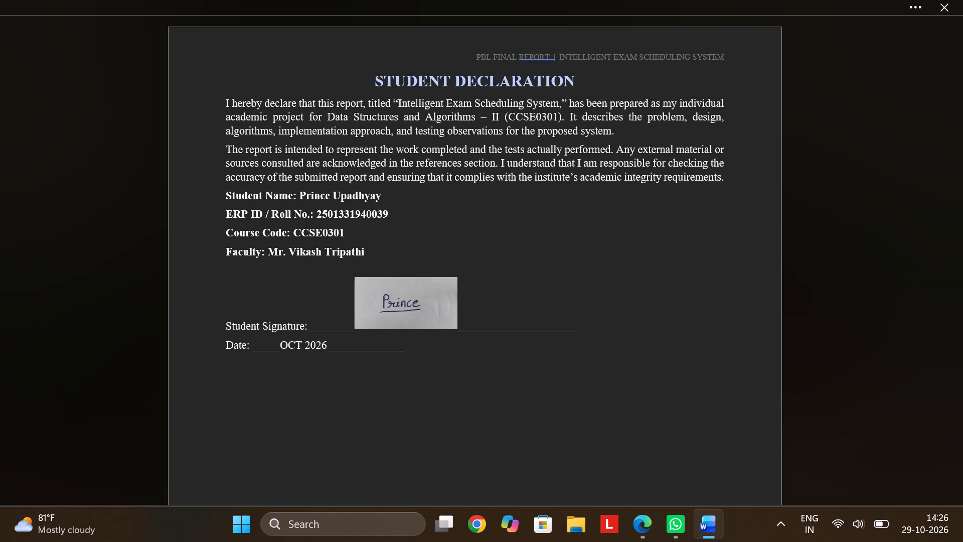
Save the report to the Downloads folder as a Word Document named Intelligent_Exam_Scheduling_System_Final_Report.
{"action": "left_click", "coordinate": [907, 8]}
{"action": "scroll", "coordinate": [608, 191], "scroll_direction": "up", "scroll_amount": 1}
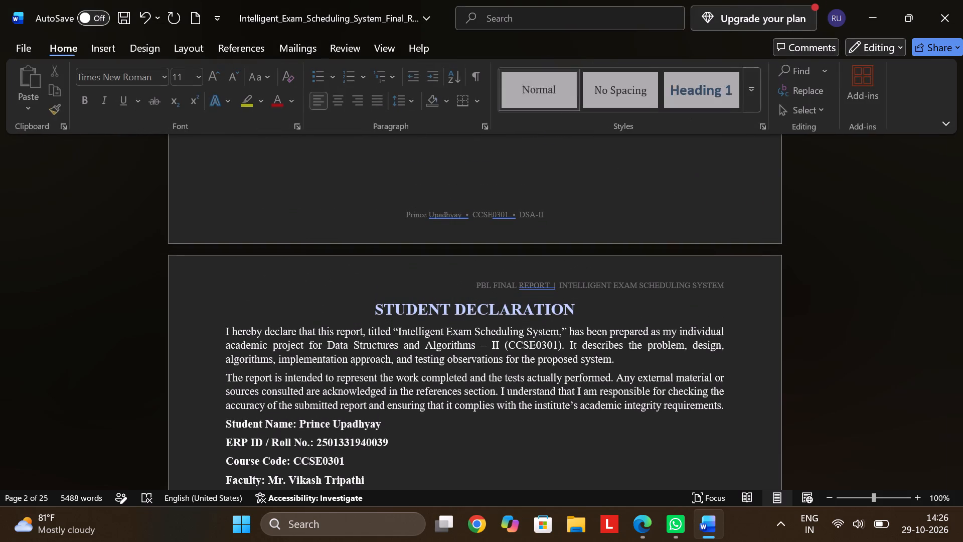
{"action": "left_click", "coordinate": [27, 43]}
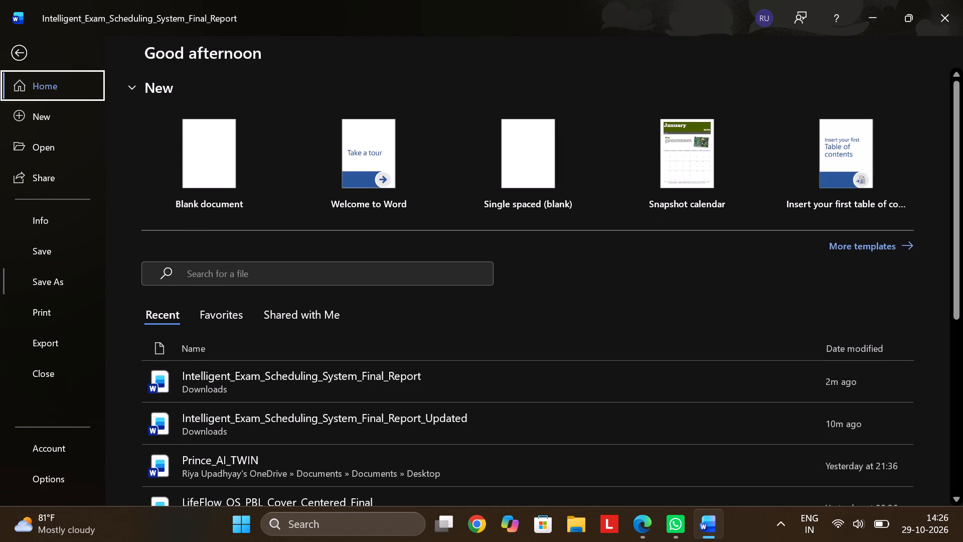
{"action": "left_click", "coordinate": [34, 275]}
{"action": "left_click_drag", "start_coordinate": [465, 145], "coordinate": [469, 162]}
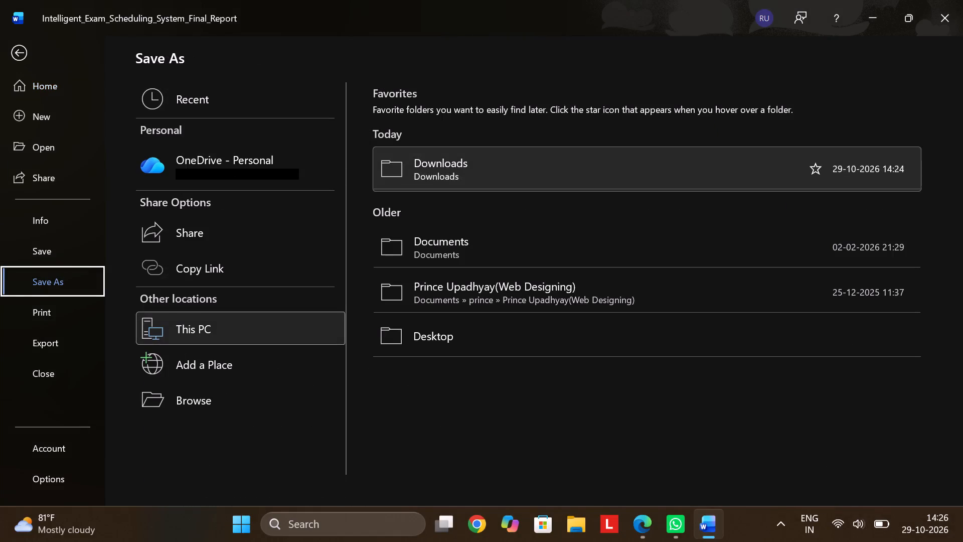
{"action": "left_click", "coordinate": [469, 162]}
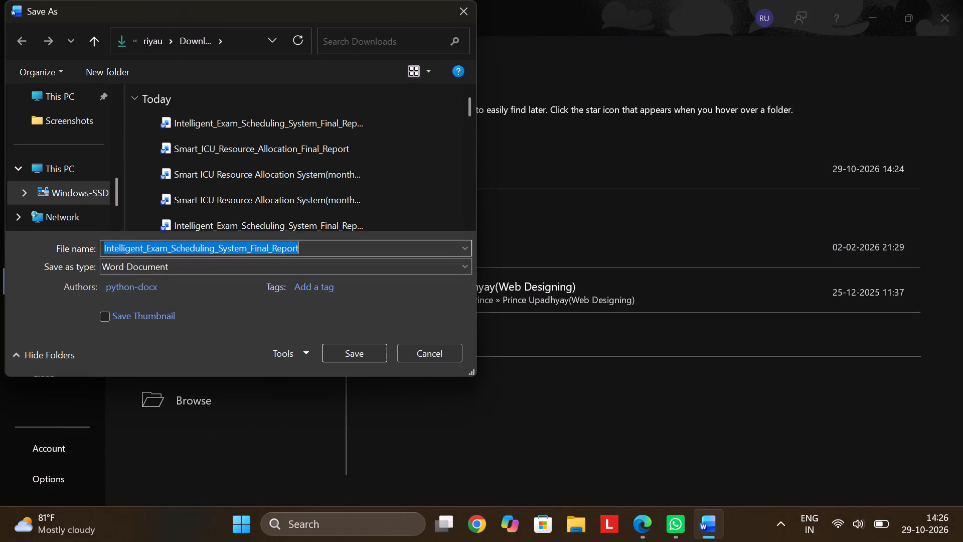
{"action": "left_click", "coordinate": [353, 355]}
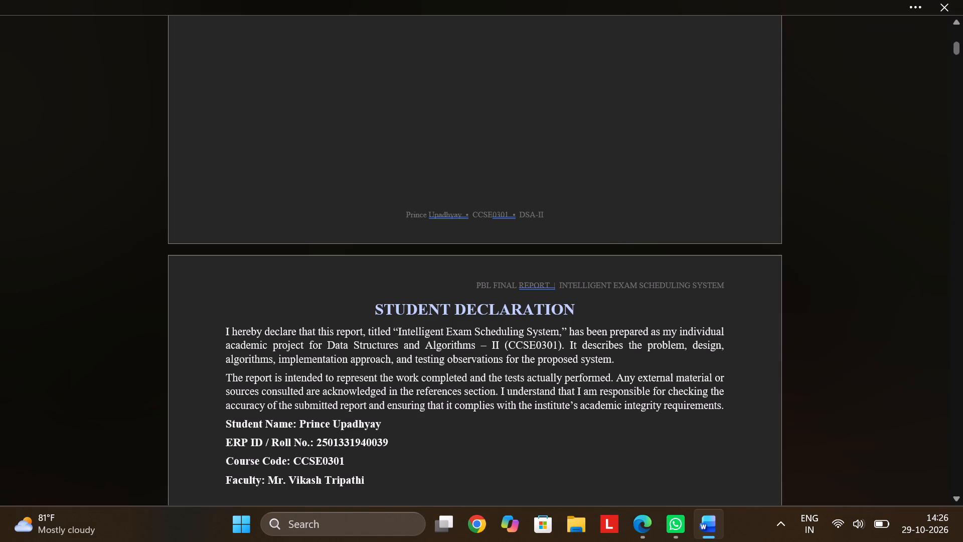
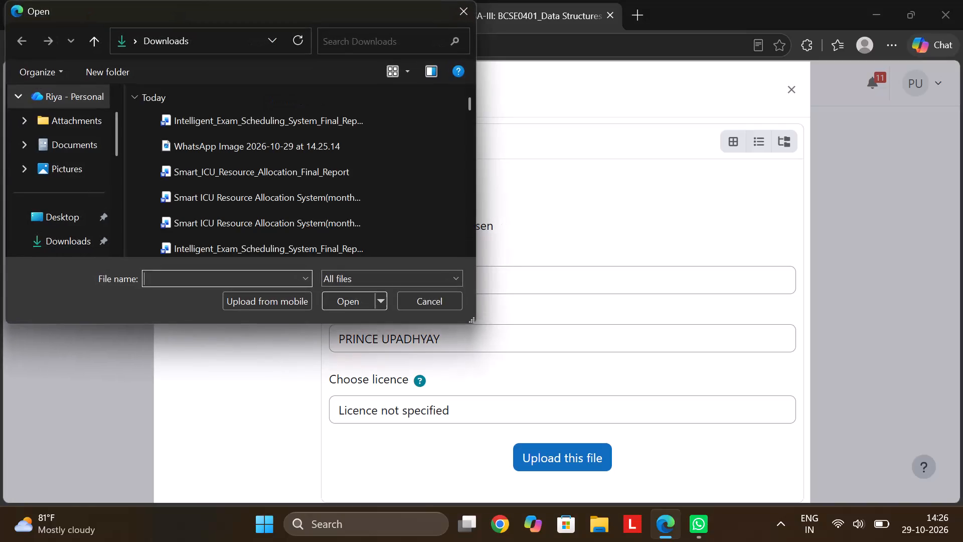
Upload today's newest Intelligent_Exam_Scheduling_System_Final_Report document from the Downloads folder to the assignment submission and save the submission changes.
{"action": "double_click", "coordinate": [265, 113]}
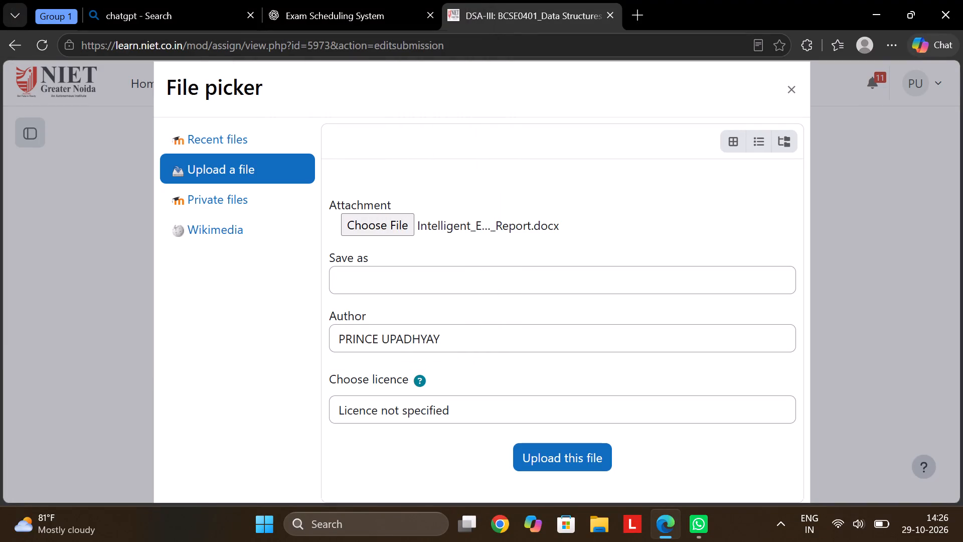
{"action": "left_click", "coordinate": [544, 449]}
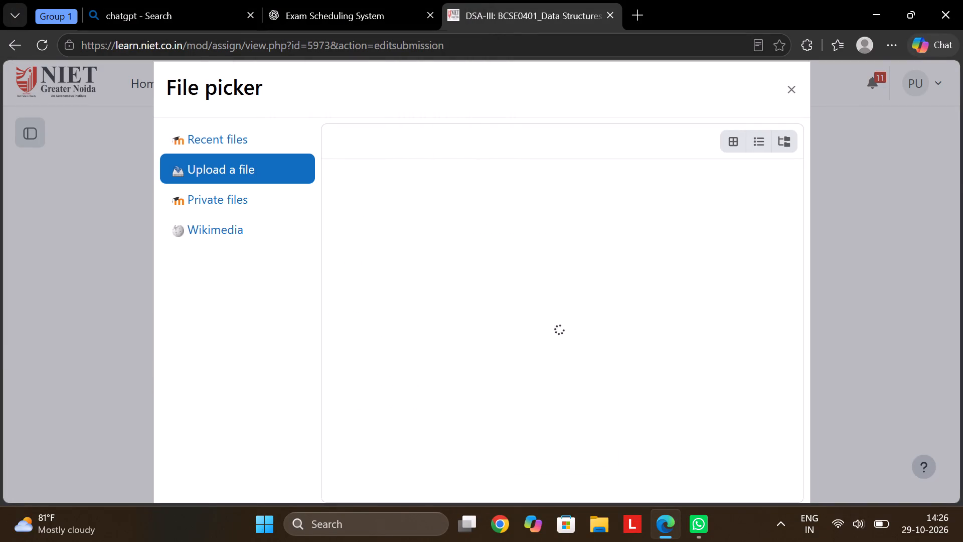
{"action": "scroll", "coordinate": [558, 299], "scroll_direction": "down", "scroll_amount": 2}
{"action": "scroll", "coordinate": [244, 323], "scroll_direction": "down", "scroll_amount": 2}
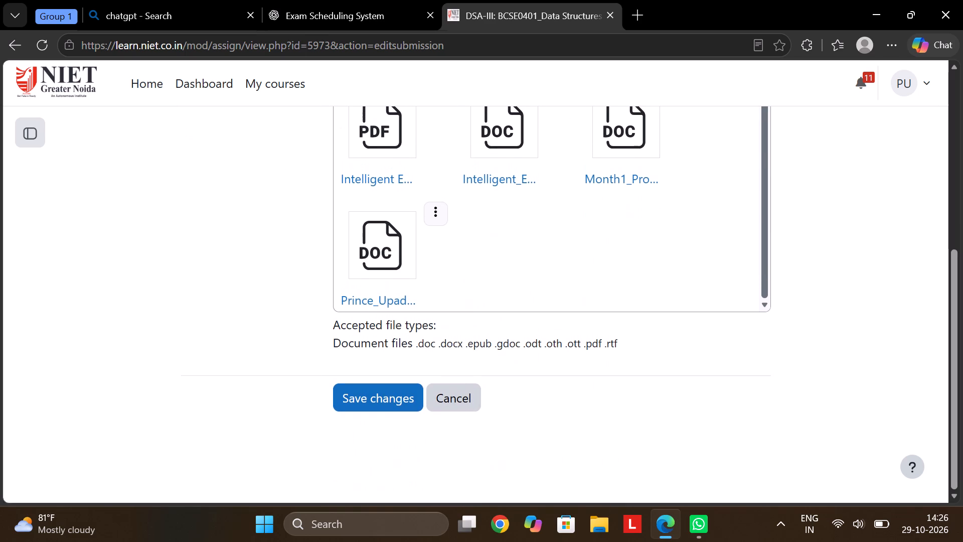
{"action": "left_click", "coordinate": [392, 399]}
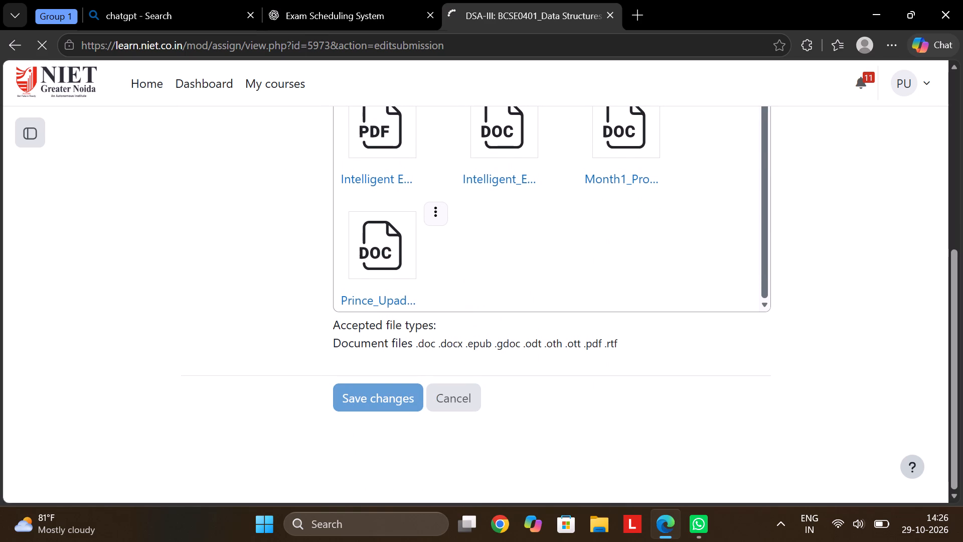
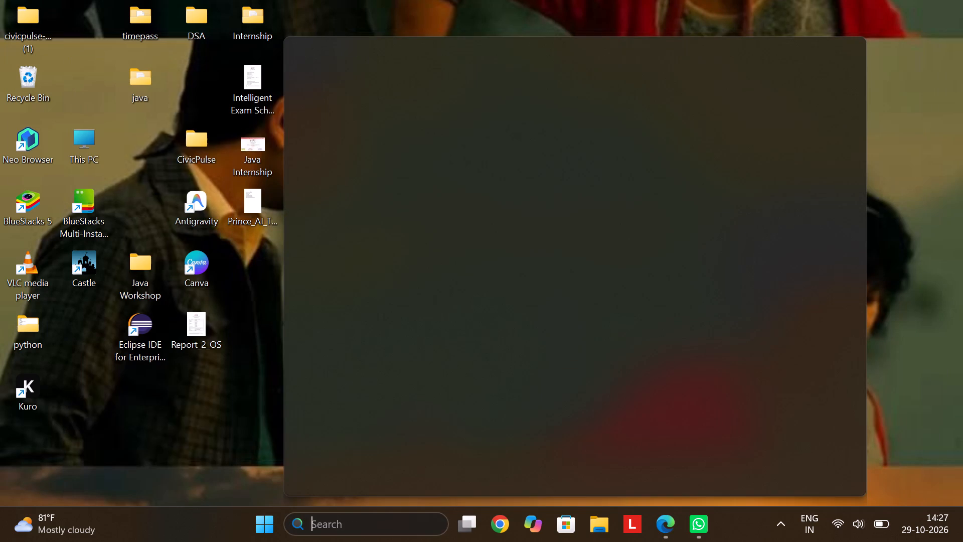
{"action": "left_click", "coordinate": [379, 443]}
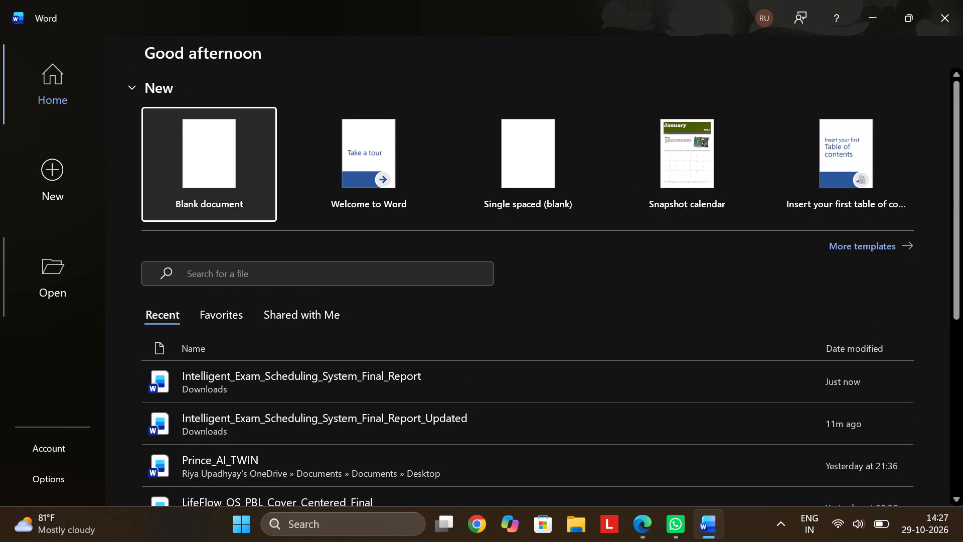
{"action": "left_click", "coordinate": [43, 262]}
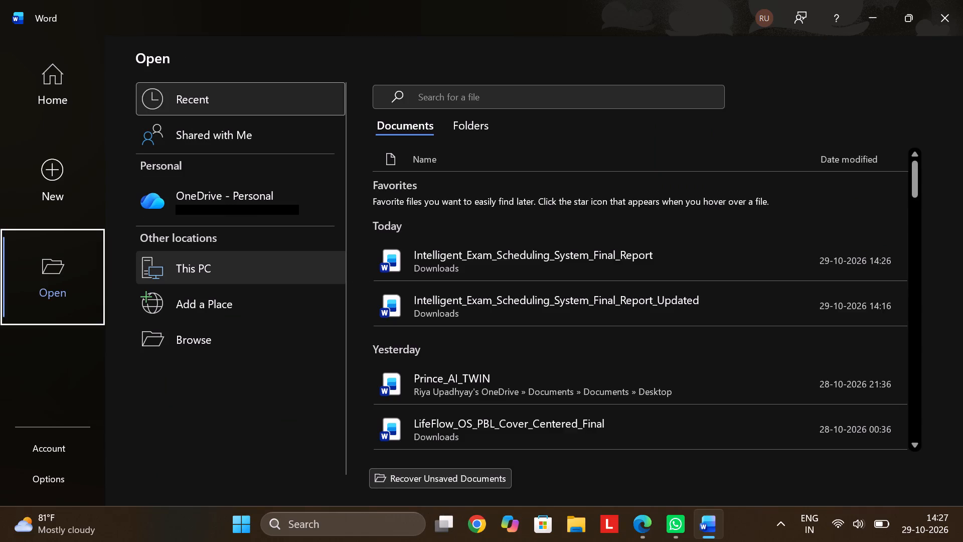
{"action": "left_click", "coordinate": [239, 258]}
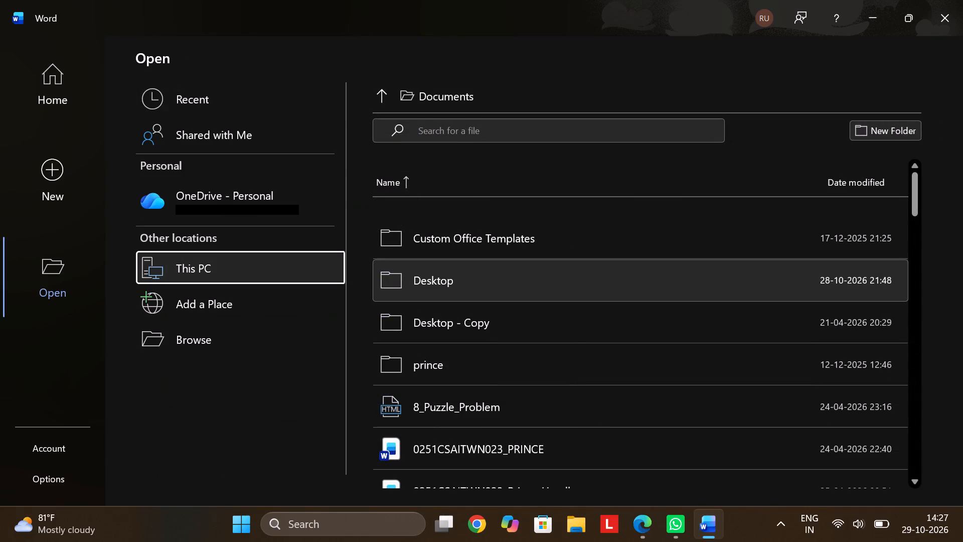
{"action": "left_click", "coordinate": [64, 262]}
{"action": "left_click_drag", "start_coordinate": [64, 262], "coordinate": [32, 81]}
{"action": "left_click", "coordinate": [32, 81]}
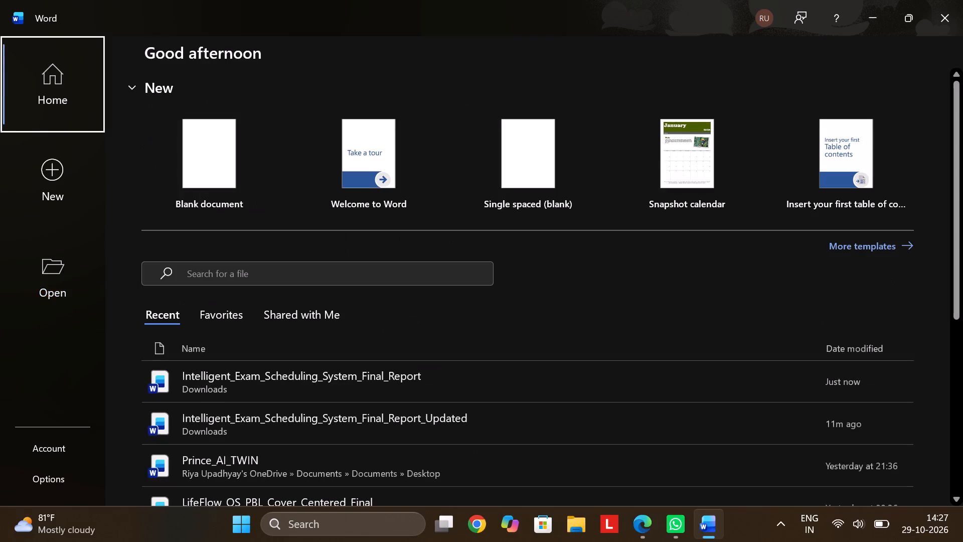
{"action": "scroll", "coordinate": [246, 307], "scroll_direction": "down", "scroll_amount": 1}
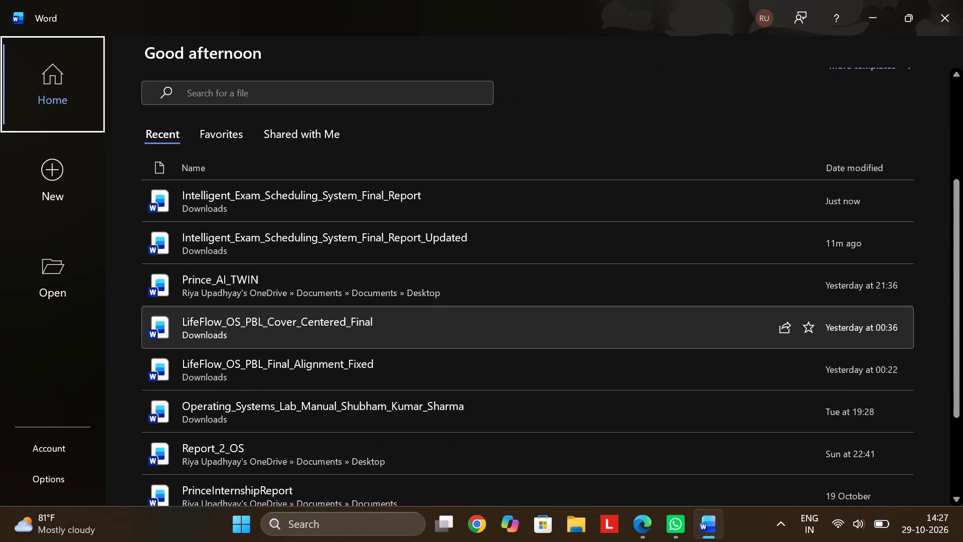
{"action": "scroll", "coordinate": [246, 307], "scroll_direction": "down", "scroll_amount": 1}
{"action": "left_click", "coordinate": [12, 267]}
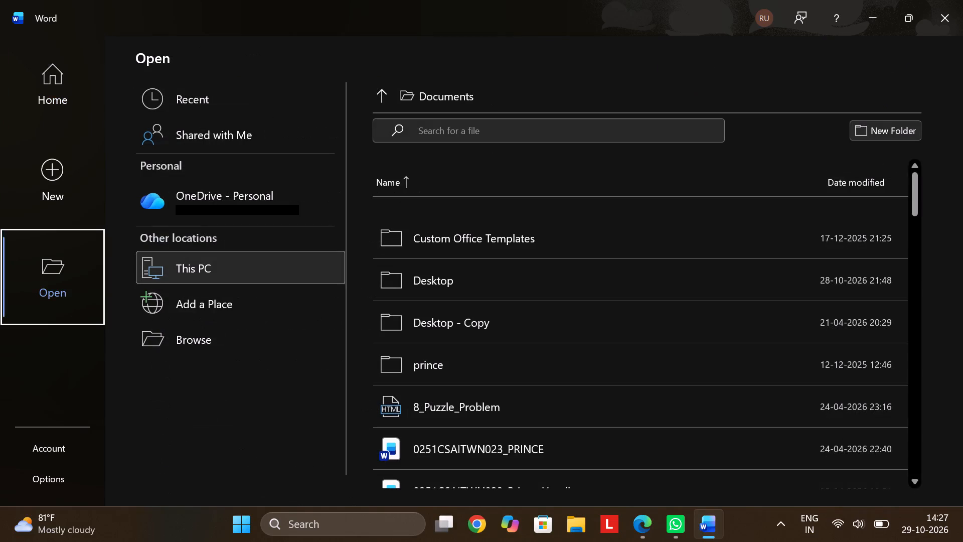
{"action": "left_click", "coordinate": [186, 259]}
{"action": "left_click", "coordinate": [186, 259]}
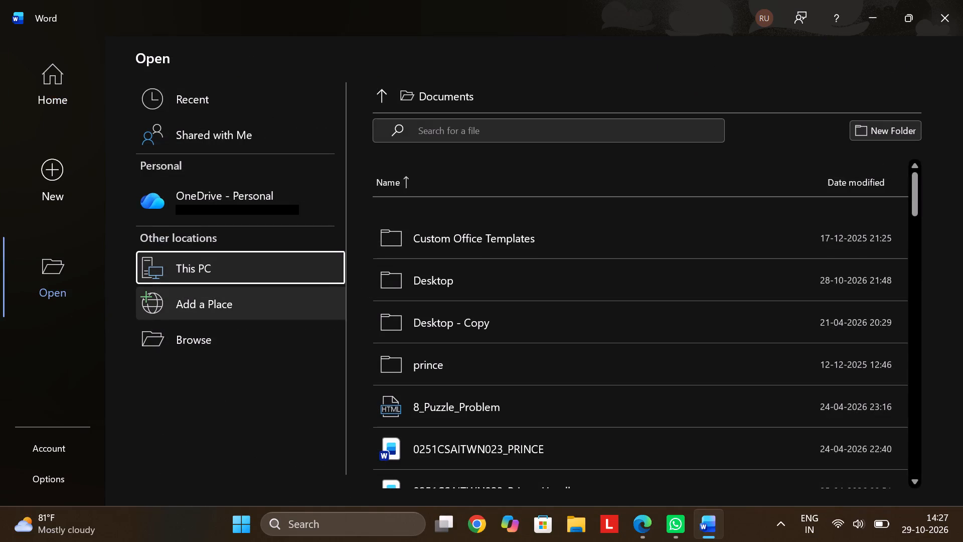
Open Month1_Progress_Report_Intelligent_Exam_Schedulling_System from the Downloads folder and enable editing.
{"action": "left_click_drag", "start_coordinate": [197, 321], "coordinate": [203, 332]}
{"action": "left_click", "coordinate": [203, 332]}
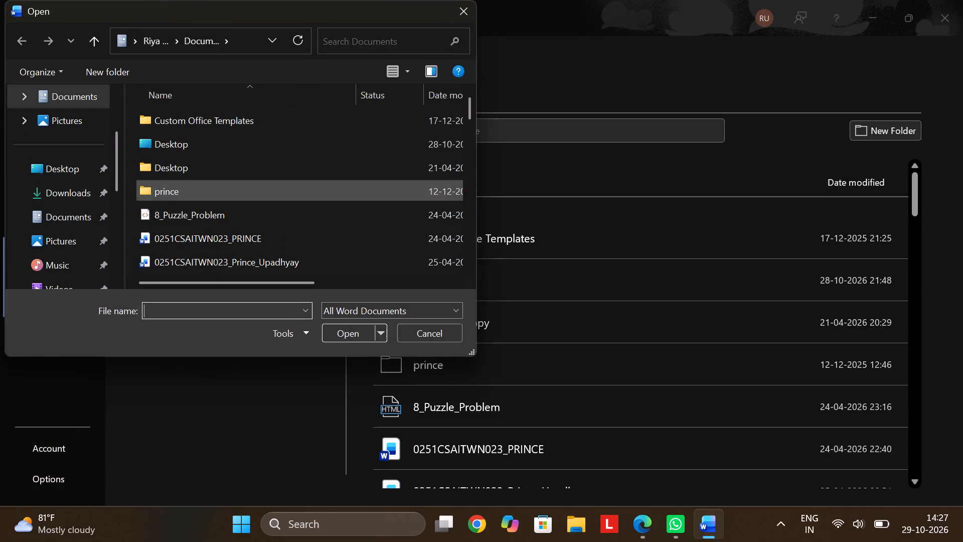
{"action": "left_click", "coordinate": [79, 197]}
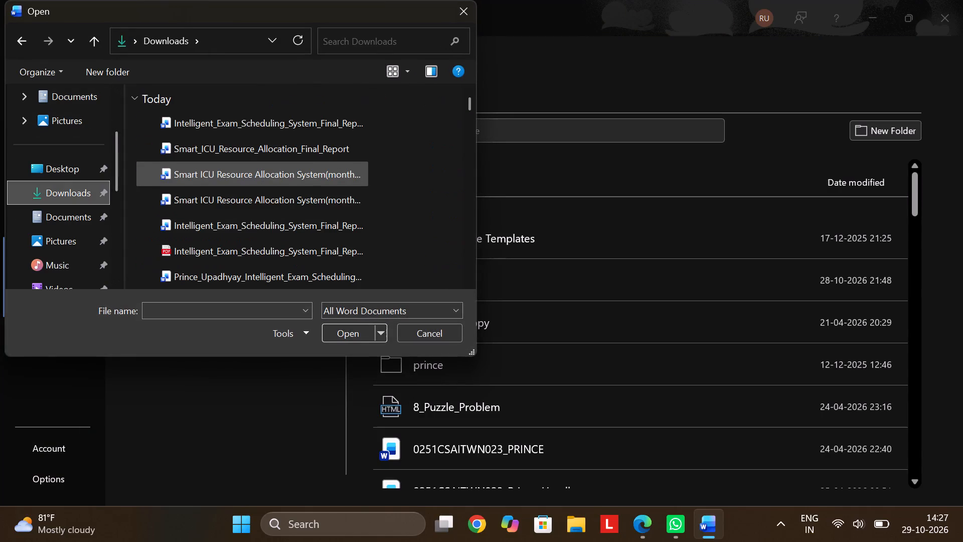
{"action": "scroll", "coordinate": [207, 177], "scroll_direction": "down", "scroll_amount": 1}
{"action": "double_click", "coordinate": [212, 176]}
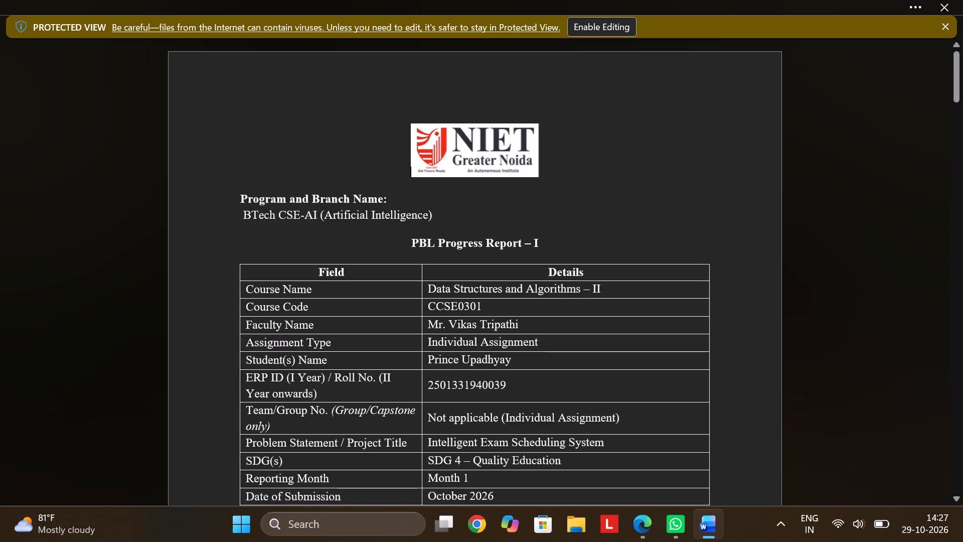
{"action": "left_click", "coordinate": [593, 25]}
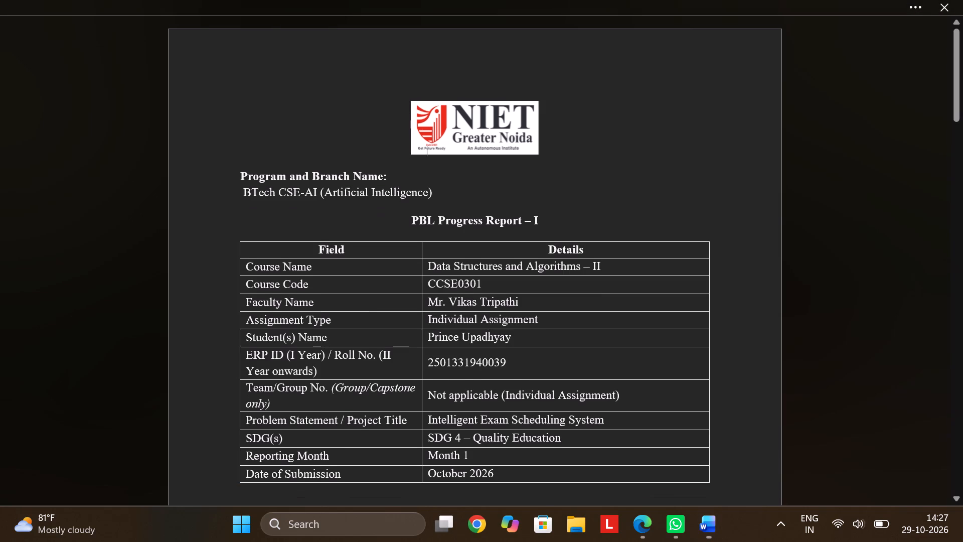
Delete the typed name and adjoining underscores from the signature line of the Student Declaration on page 2.
{"action": "scroll", "coordinate": [528, 144], "scroll_direction": "down", "scroll_amount": 6}
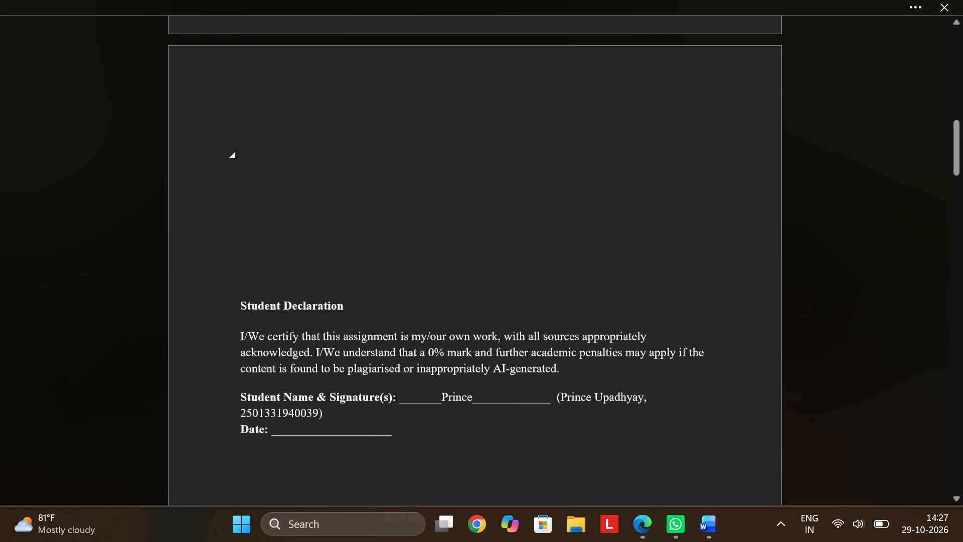
{"action": "scroll", "coordinate": [528, 144], "scroll_direction": "down", "scroll_amount": 1}
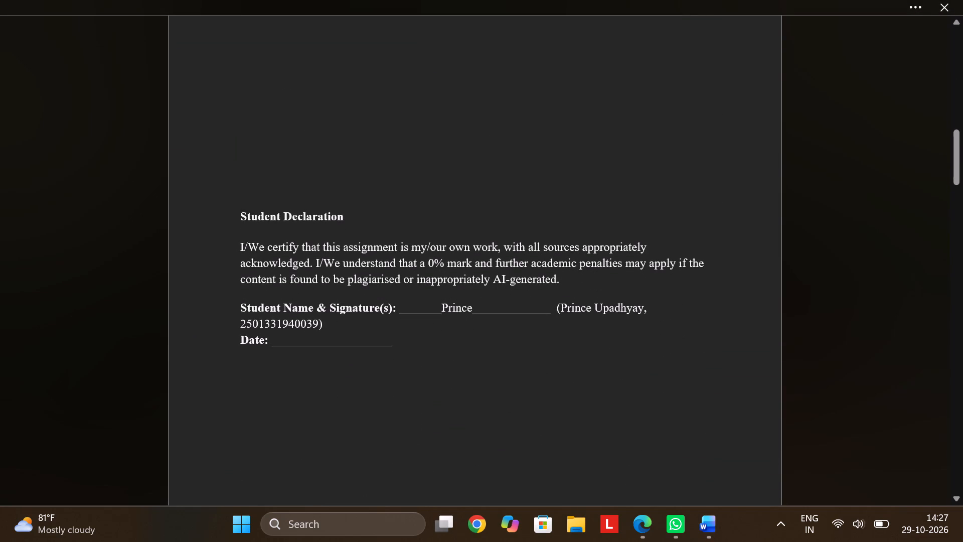
{"action": "left_click", "coordinate": [475, 311]}
{"action": "key", "text": "BackSpace"}
{"action": "key", "text": "BackSpace"}
{"action": "key", "text": "BackSpace"}
{"action": "key", "text": "BackSpace"}
{"action": "key", "text": "BackSpace"}
{"action": "key", "text": "BackSpace"}
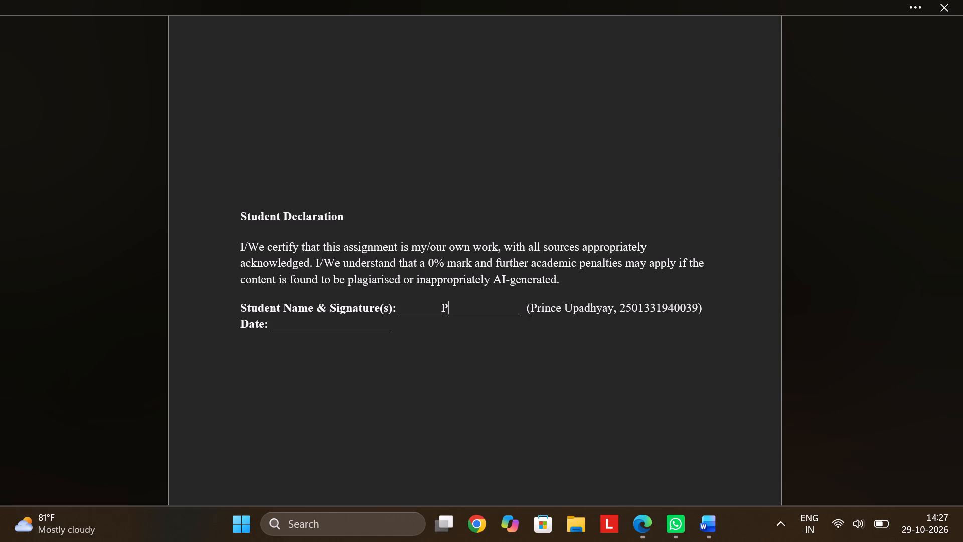
{"action": "key", "text": "BackSpace"}
{"action": "key", "text": "BackSpace"}
{"action": "key", "text": "BackSpace"}
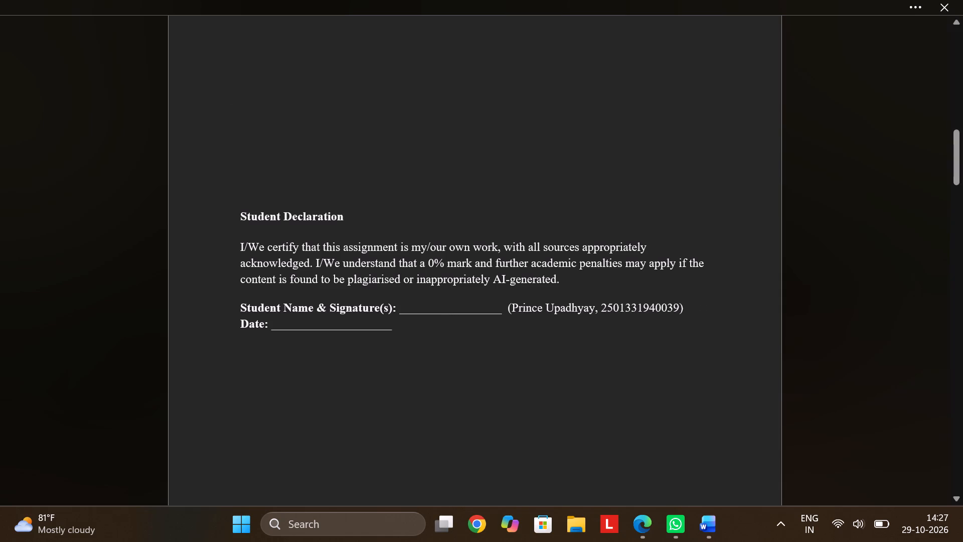
Insert the picture WhatsApp Image 2026-10-29 at 14.25.14 from Downloads into the Student Name & Signature(s) line.
{"action": "left_click", "coordinate": [920, 5]}
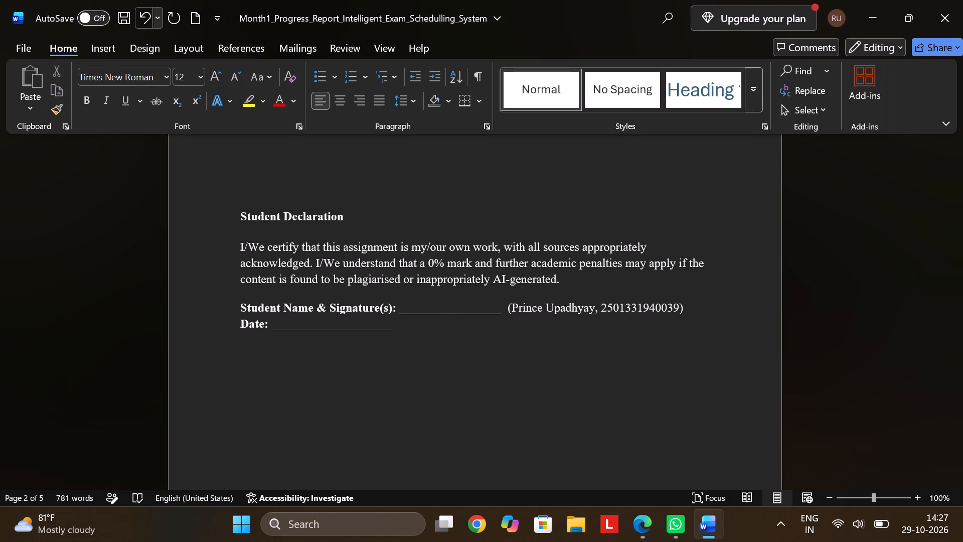
{"action": "left_click", "coordinate": [105, 41]}
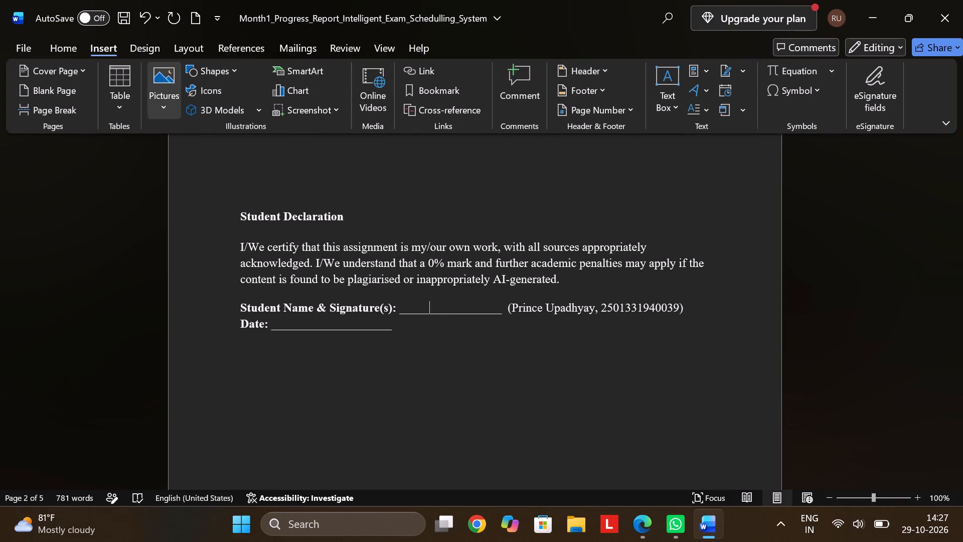
{"action": "left_click", "coordinate": [154, 69]}
{"action": "left_click", "coordinate": [192, 157]}
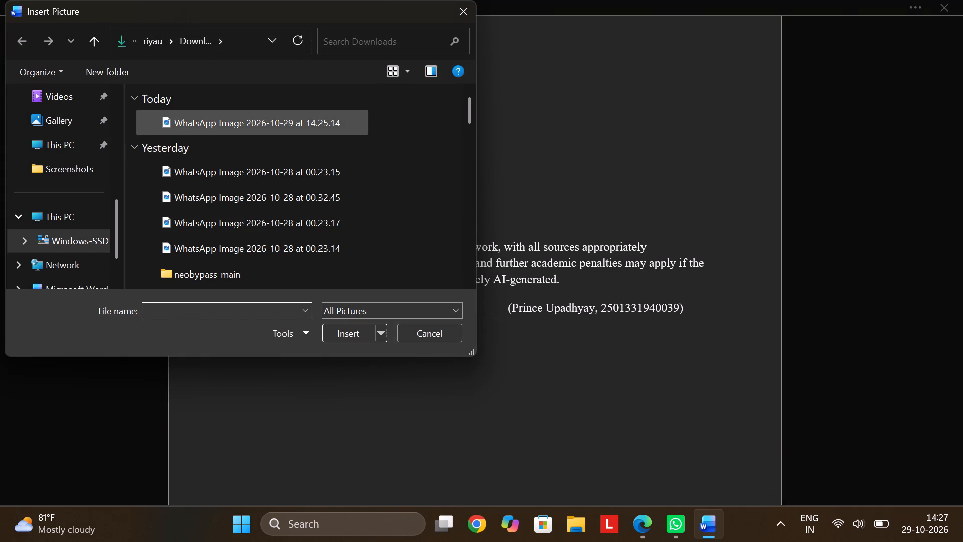
{"action": "double_click", "coordinate": [256, 124]}
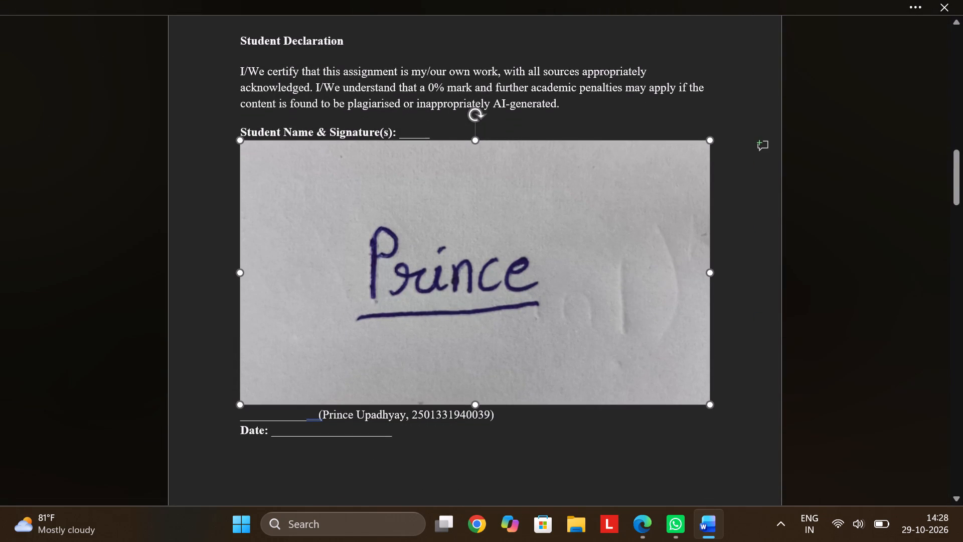
Shrink the signature picture in width and height so it fits as a small image within the signature line.
{"action": "left_click_drag", "start_coordinate": [241, 273], "coordinate": [456, 276]}
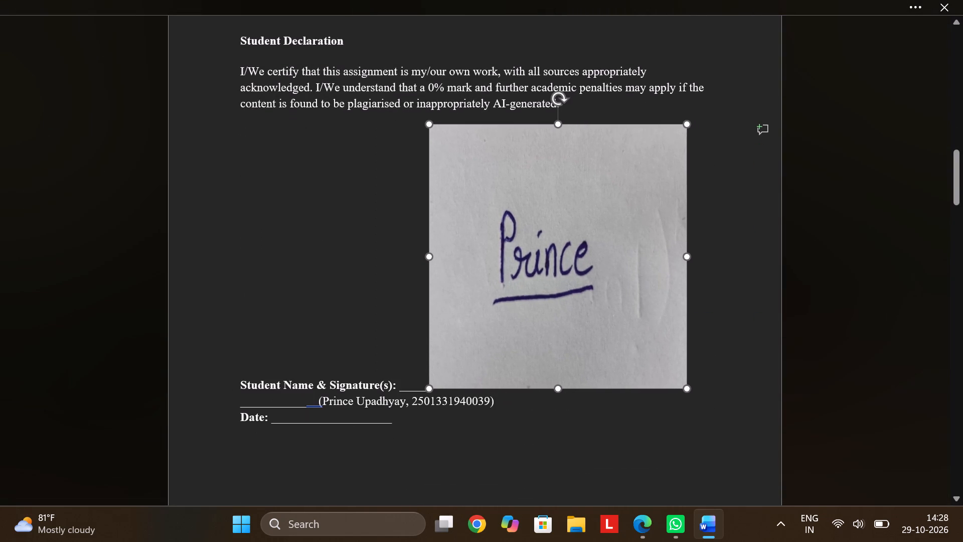
{"action": "left_click_drag", "start_coordinate": [456, 276], "coordinate": [472, 279]}
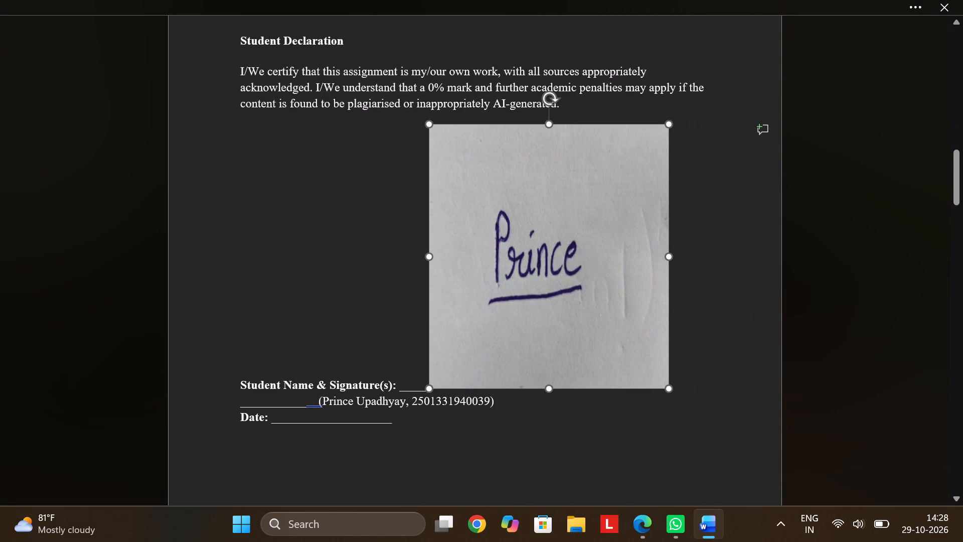
{"action": "left_click_drag", "start_coordinate": [548, 387], "coordinate": [528, 171]}
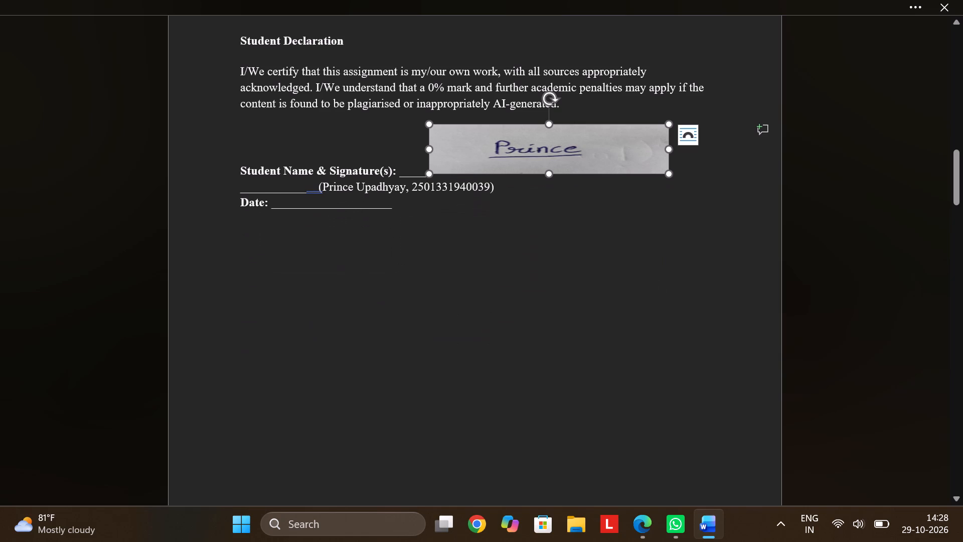
{"action": "left_click_drag", "start_coordinate": [672, 149], "coordinate": [561, 141]}
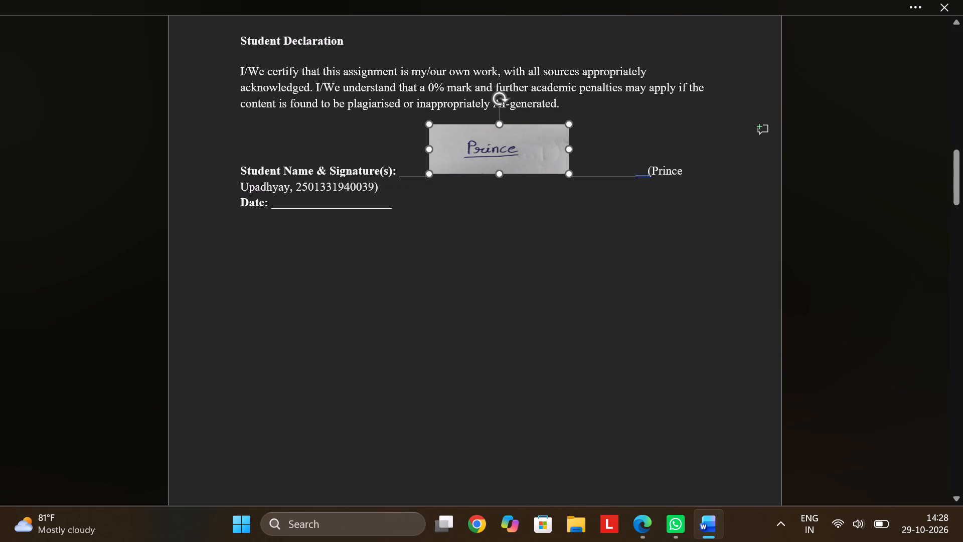
{"action": "left_click_drag", "start_coordinate": [561, 141], "coordinate": [490, 147]}
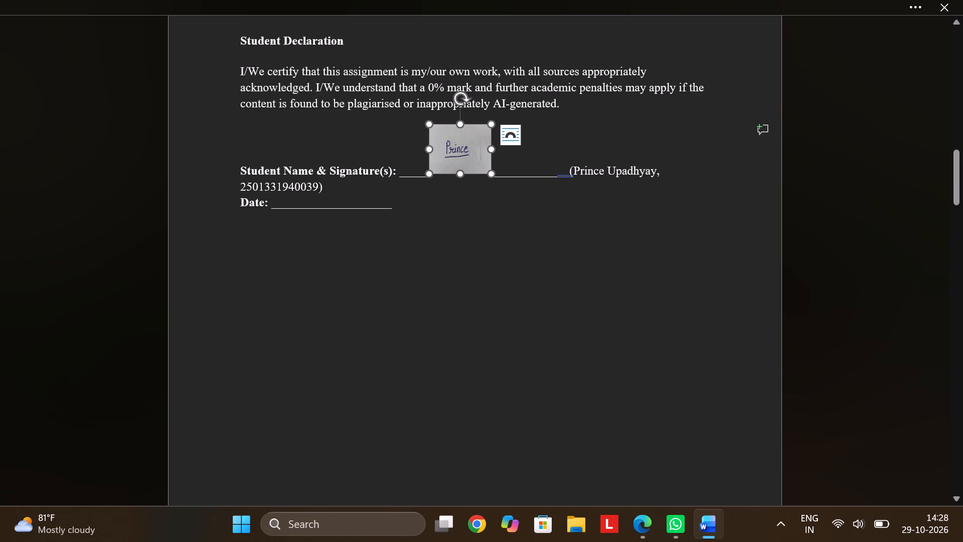
Replace part of the blank on the declaration's Date line with OCT 2026.
{"action": "left_click", "coordinate": [326, 200]}
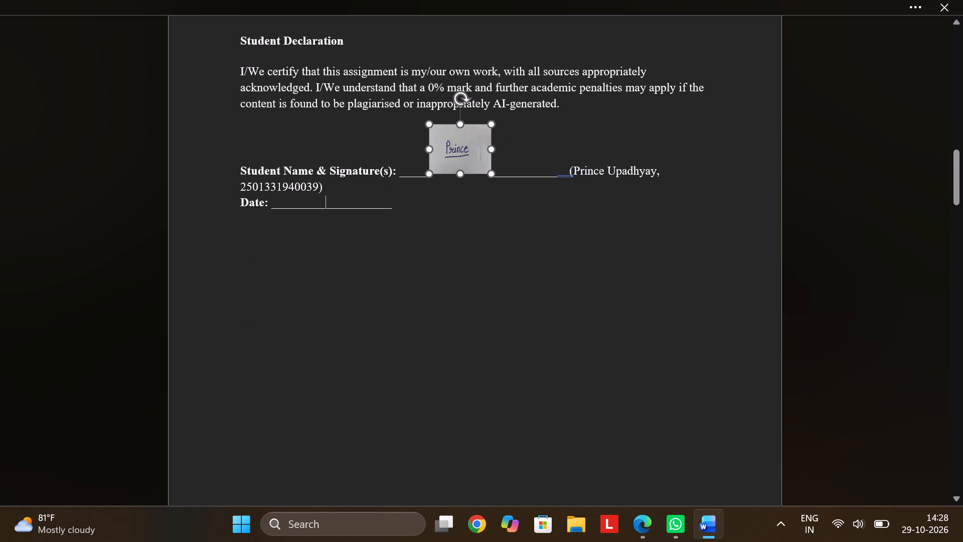
{"action": "key", "text": "BackSpace"}
{"action": "key", "text": "BackSpace"}
{"action": "key", "text": "BackSpace"}
{"action": "key", "text": "BackSpace"}
{"action": "key", "text": "BackSpace"}
{"action": "key", "text": "BackSpace"}
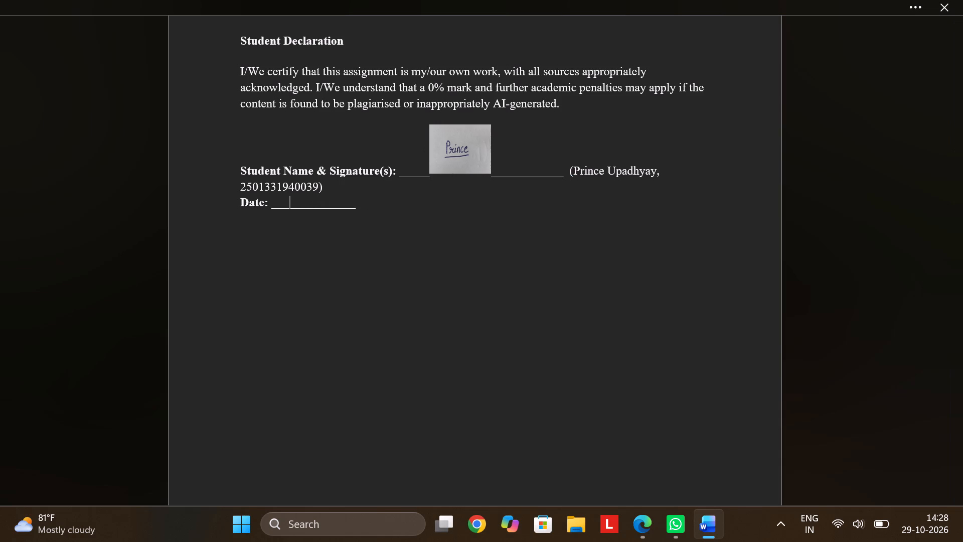
{"action": "key", "text": "BackSpace"}
{"action": "key", "text": "o"}
{"action": "key", "text": "BackSpace"}
{"action": "type", "text": "OCt"}
{"action": "key", "text": "BackSpace"}
{"action": "type", "text": "T 2026"}
Save the report to Downloads as a Word document named Month1_Progress_Report_Intelligent_Exam_Schedulling_System, copying the file name before saving.
{"action": "left_click", "coordinate": [913, 11]}
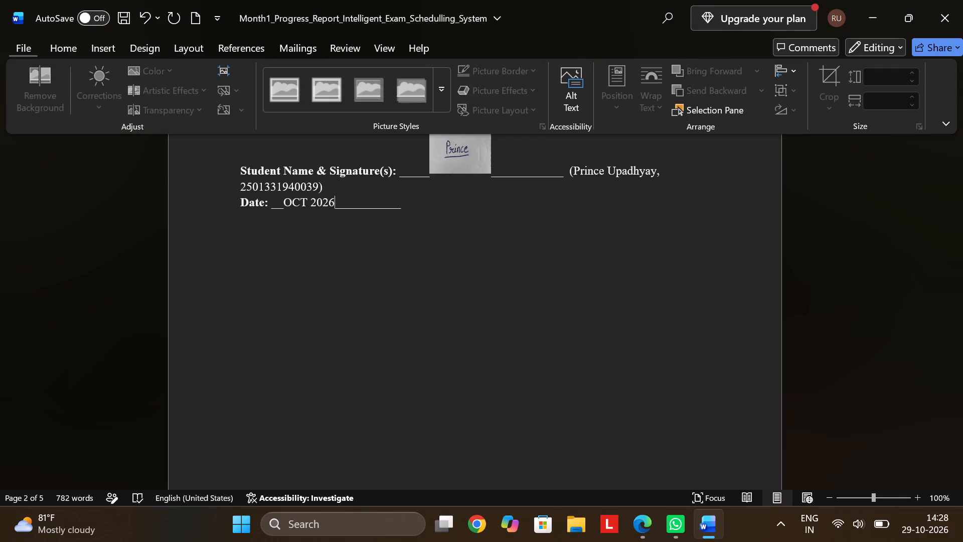
{"action": "left_click", "coordinate": [23, 43]}
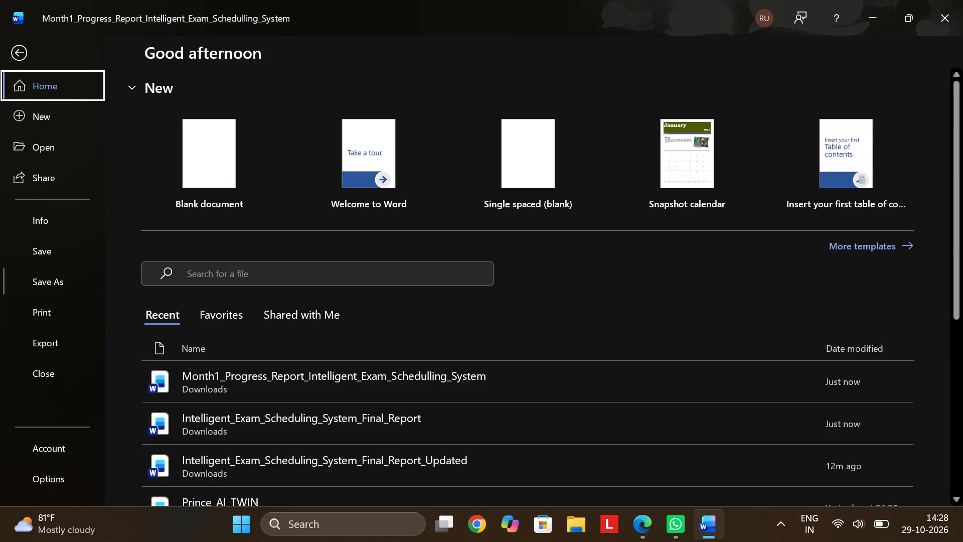
{"action": "left_click", "coordinate": [50, 280]}
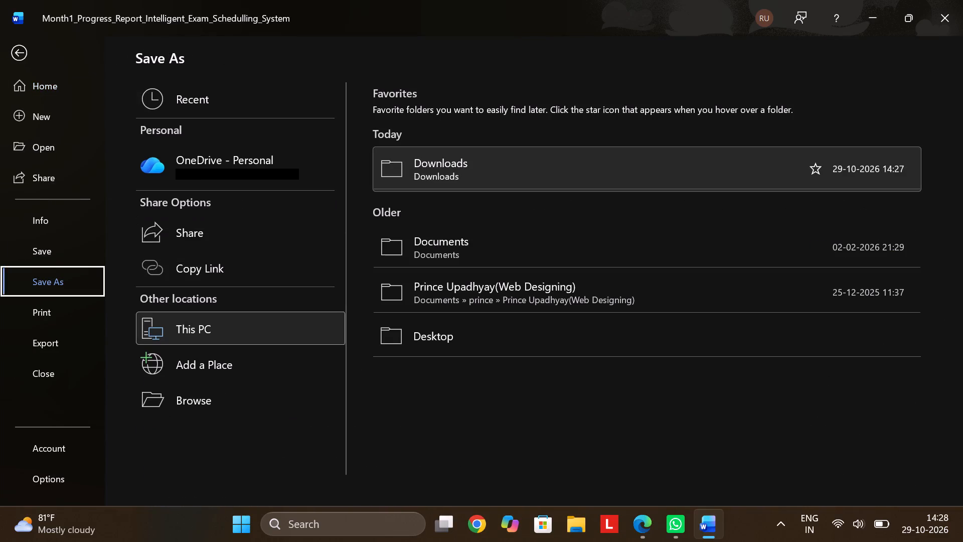
{"action": "left_click", "coordinate": [455, 177]}
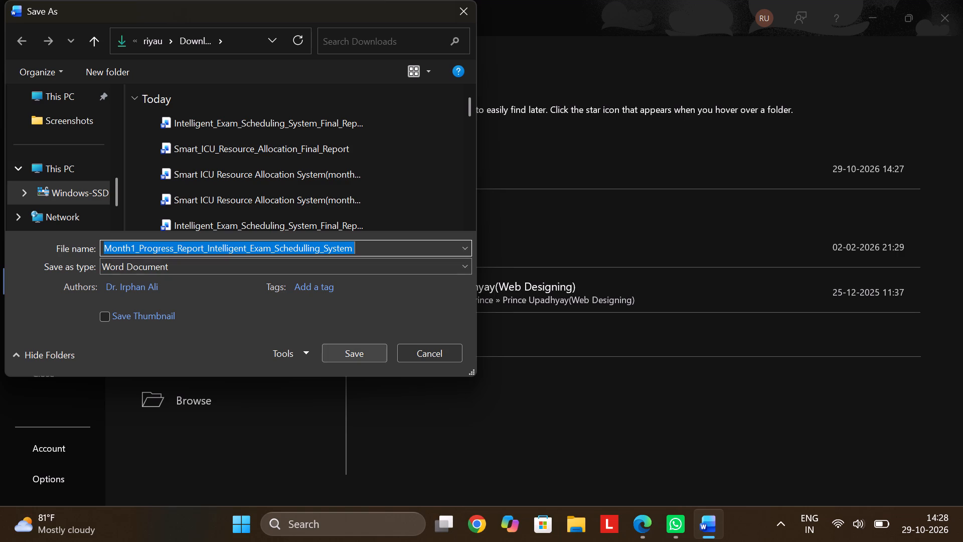
{"action": "triple_click", "coordinate": [361, 243]}
{"action": "left_click", "coordinate": [361, 243]}
{"action": "key", "text": "ctrl+c"}
{"action": "left_click", "coordinate": [352, 358]}
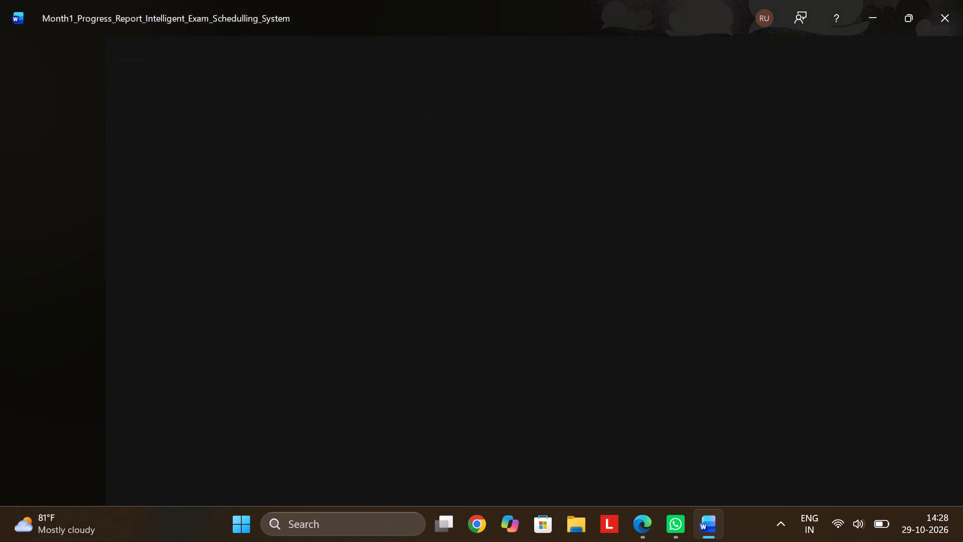
{"action": "left_click", "coordinate": [924, 5]}
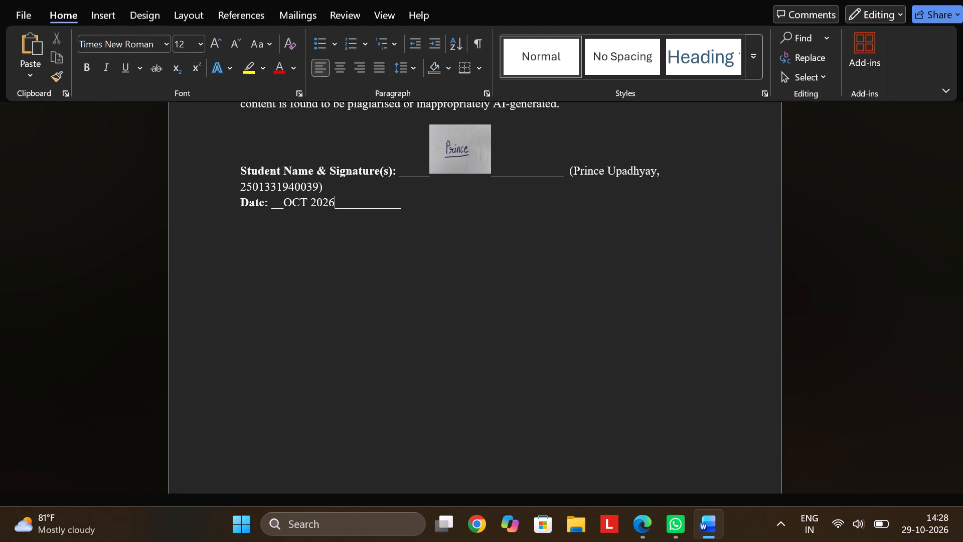
Switch to Microsoft Edge and remove the existing submission from the BCSE0401_Data Structures and Algorithm-II assignment.
{"action": "left_click", "coordinate": [652, 514]}
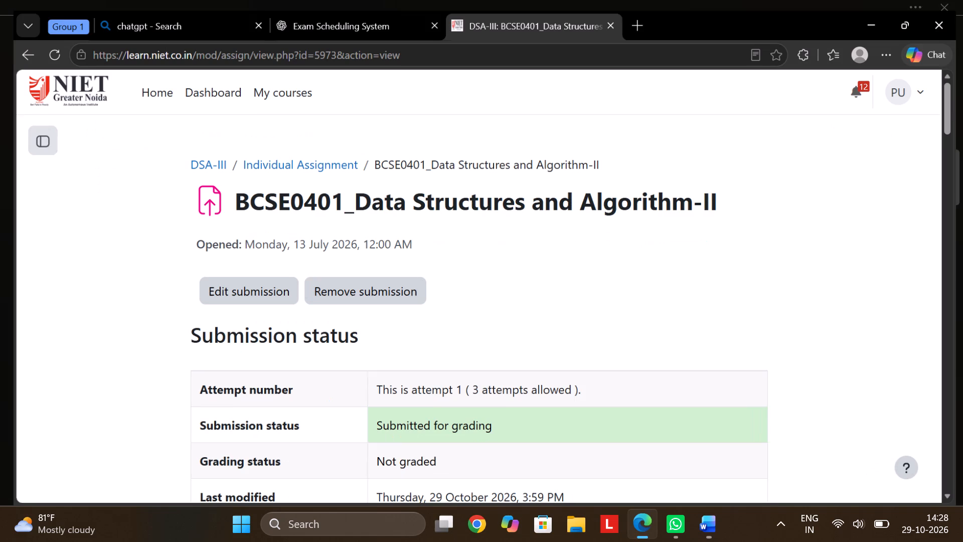
{"action": "scroll", "coordinate": [419, 254], "scroll_direction": "down", "scroll_amount": 1}
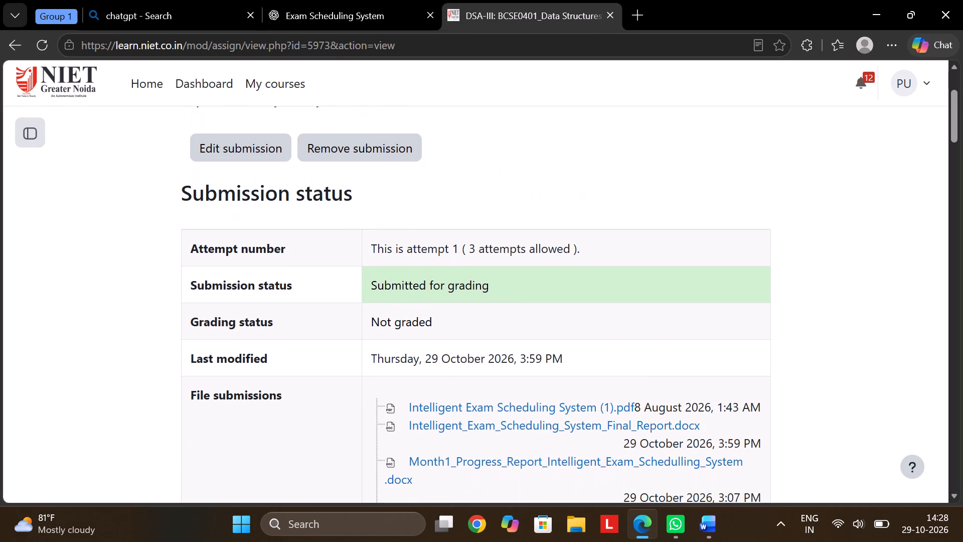
{"action": "left_click", "coordinate": [388, 149]}
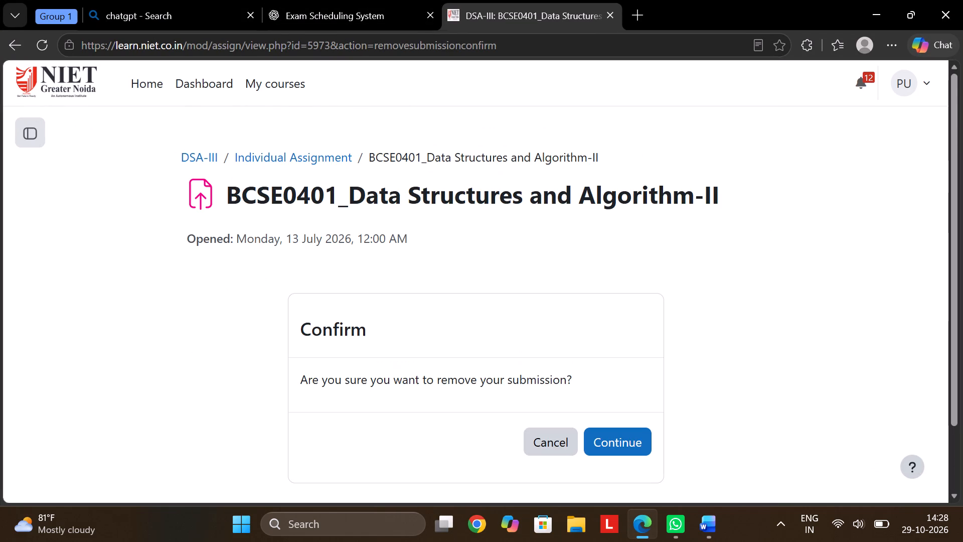
{"action": "left_click", "coordinate": [598, 438]}
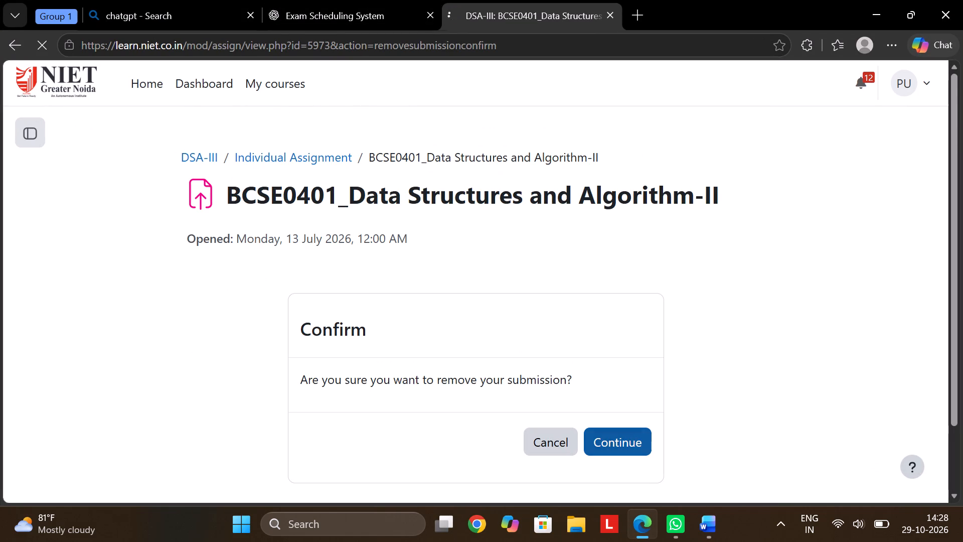
Start a new submission for the BCSE0401_Data Structures and Algorithm-II assignment.
{"action": "scroll", "coordinate": [528, 358], "scroll_direction": "down", "scroll_amount": 2}
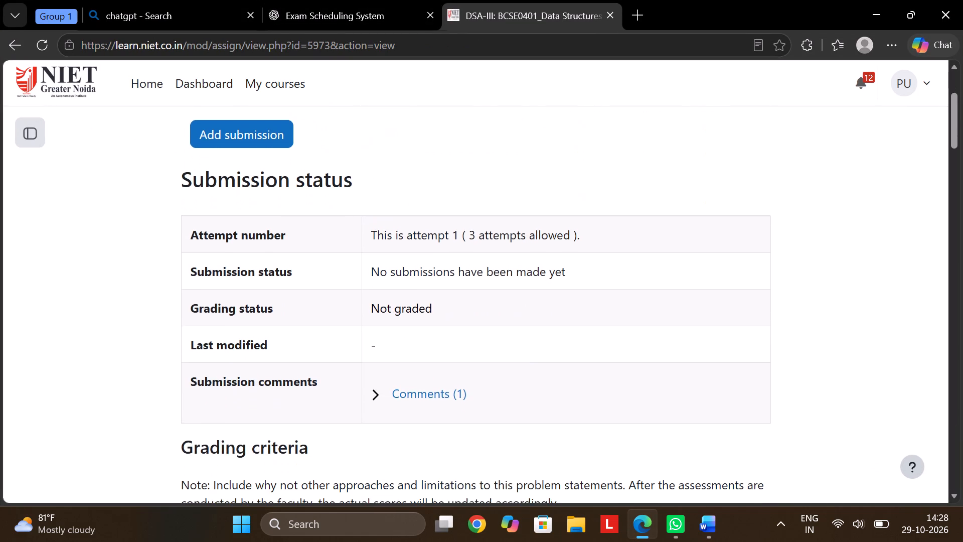
{"action": "scroll", "coordinate": [403, 264], "scroll_direction": "up", "scroll_amount": 1}
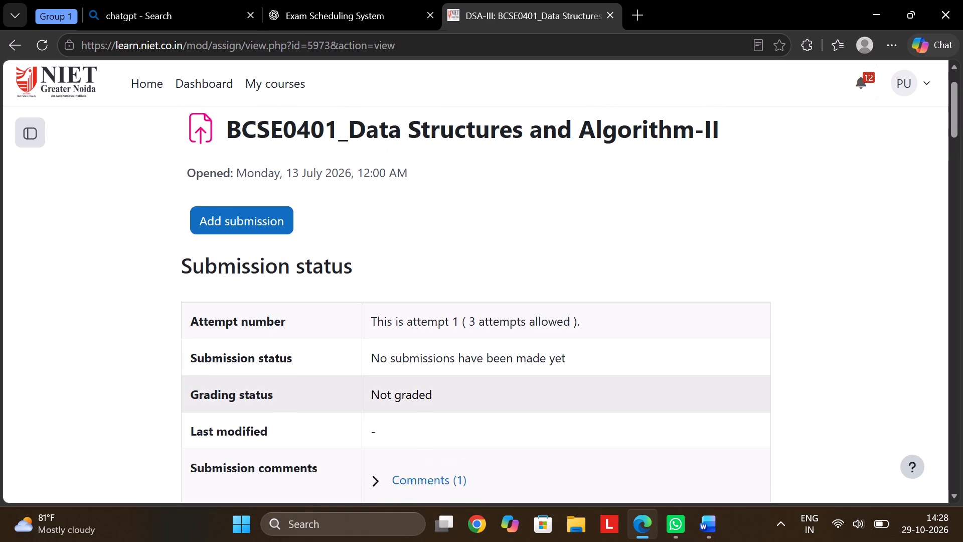
{"action": "scroll", "coordinate": [403, 264], "scroll_direction": "up", "scroll_amount": 1}
{"action": "scroll", "coordinate": [275, 236], "scroll_direction": "right", "scroll_amount": 1}
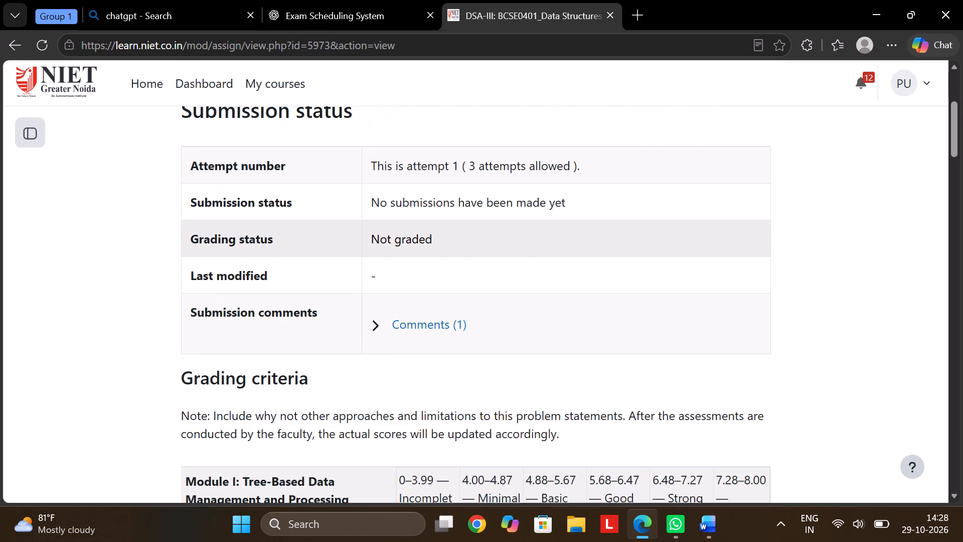
{"action": "scroll", "coordinate": [275, 236], "scroll_direction": "down", "scroll_amount": 1}
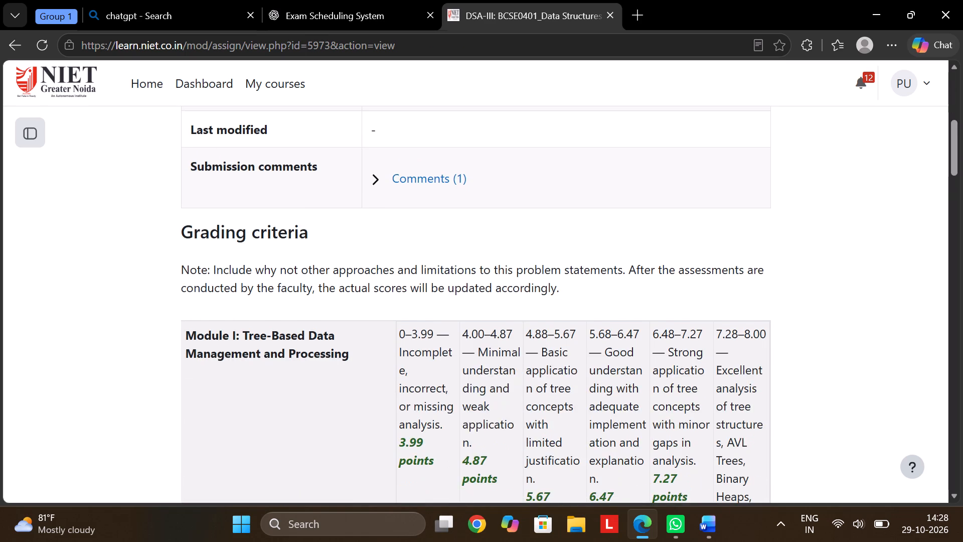
{"action": "scroll", "coordinate": [275, 236], "scroll_direction": "up", "scroll_amount": 2}
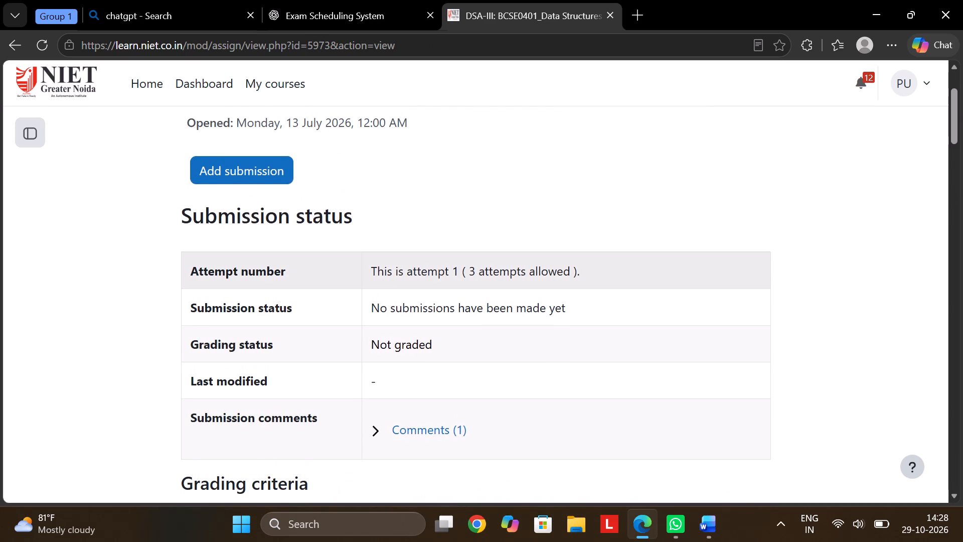
{"action": "scroll", "coordinate": [275, 236], "scroll_direction": "up", "scroll_amount": 2}
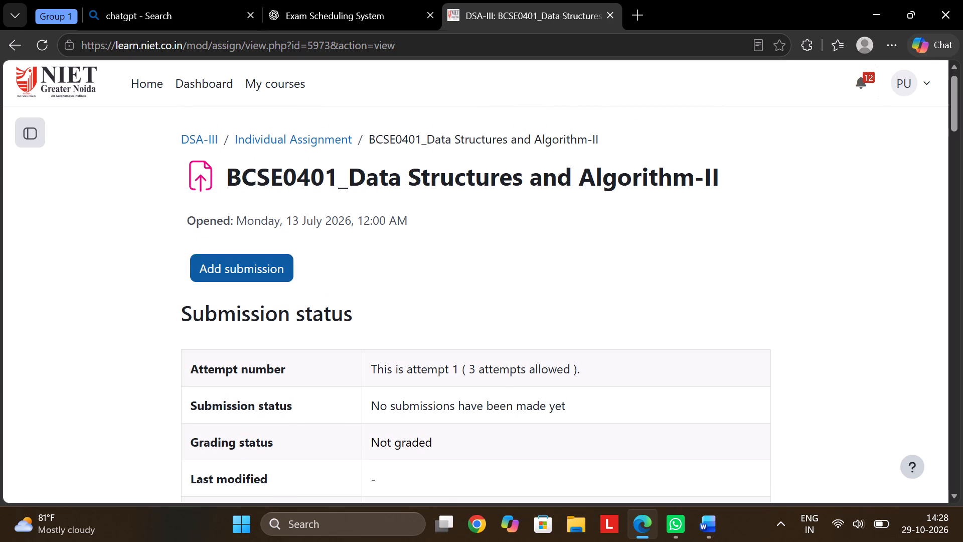
{"action": "left_click", "coordinate": [225, 272]}
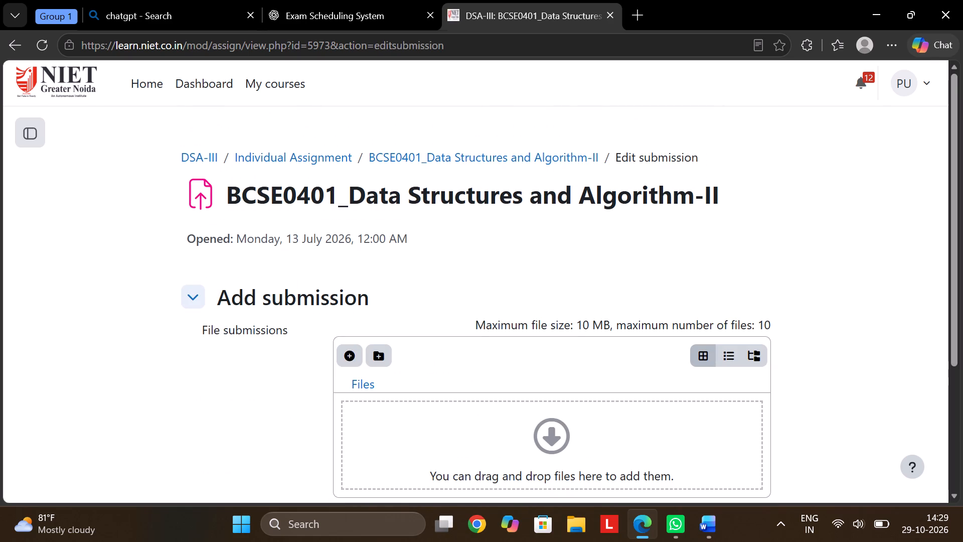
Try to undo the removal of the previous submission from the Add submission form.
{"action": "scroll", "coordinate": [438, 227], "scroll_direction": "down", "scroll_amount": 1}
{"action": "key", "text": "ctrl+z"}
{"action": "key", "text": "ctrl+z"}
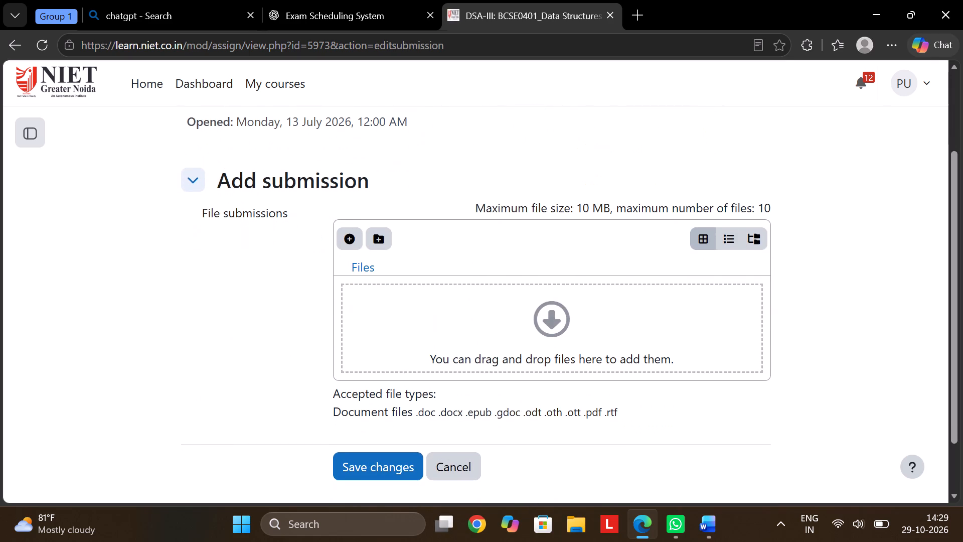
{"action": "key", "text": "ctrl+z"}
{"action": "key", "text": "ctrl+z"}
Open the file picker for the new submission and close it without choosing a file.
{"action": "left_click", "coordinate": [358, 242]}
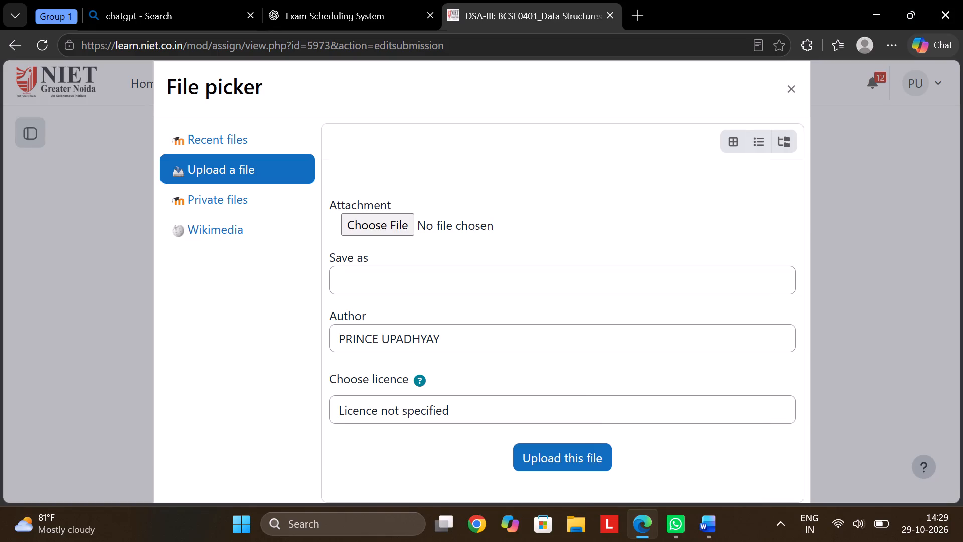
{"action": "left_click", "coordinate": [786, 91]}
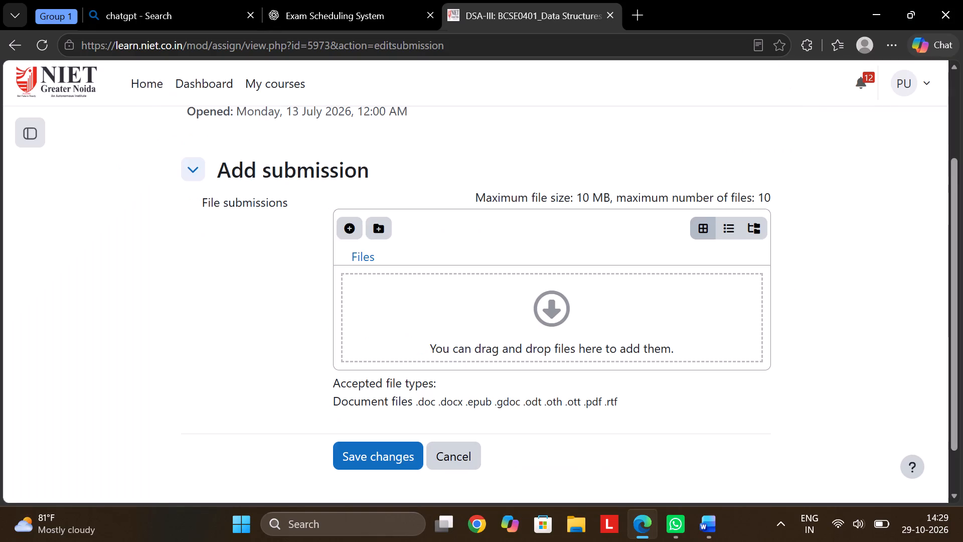
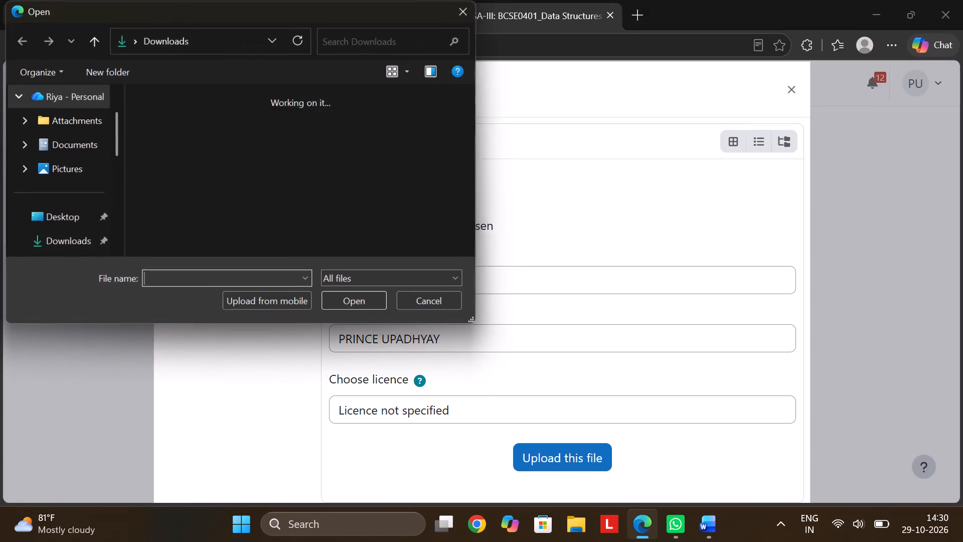
Upload the Intelligent Exam Scheduling System Word document from Downloads to the assignment's file submissions.
{"action": "double_click", "coordinate": [282, 121]}
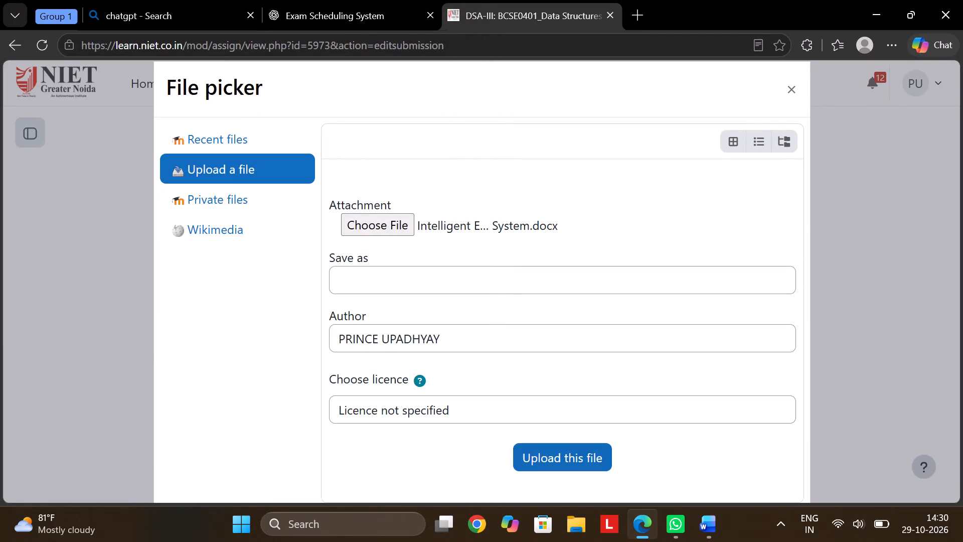
{"action": "left_click", "coordinate": [553, 458]}
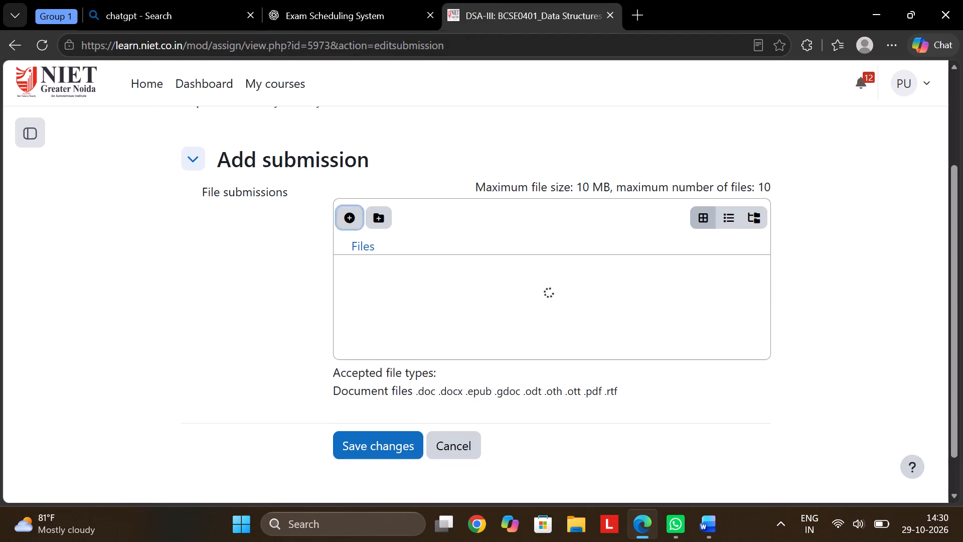
Start adding another file to the submission by browsing the Downloads folder for an upload.
{"action": "left_click", "coordinate": [346, 223]}
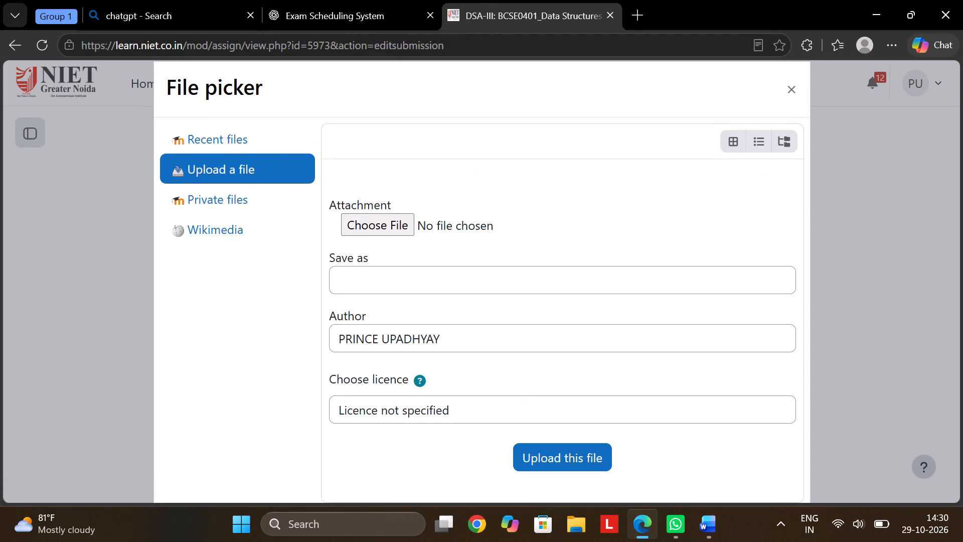
{"action": "left_click", "coordinate": [362, 222]}
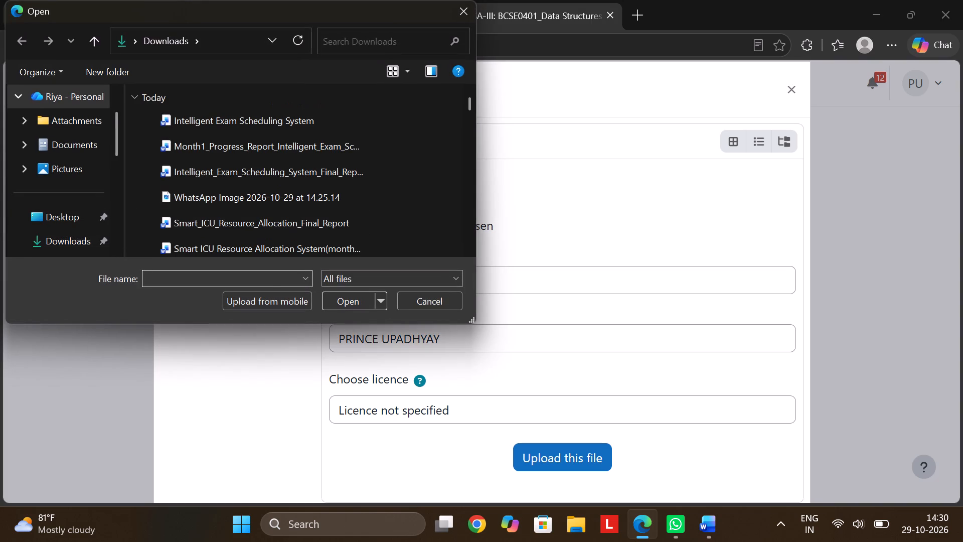
Upload Month1_Progress_Report_Intelligent_Exam_Schedulling_System from Downloads to the assignment submission.
{"action": "double_click", "coordinate": [279, 142]}
{"action": "left_click", "coordinate": [548, 452]}
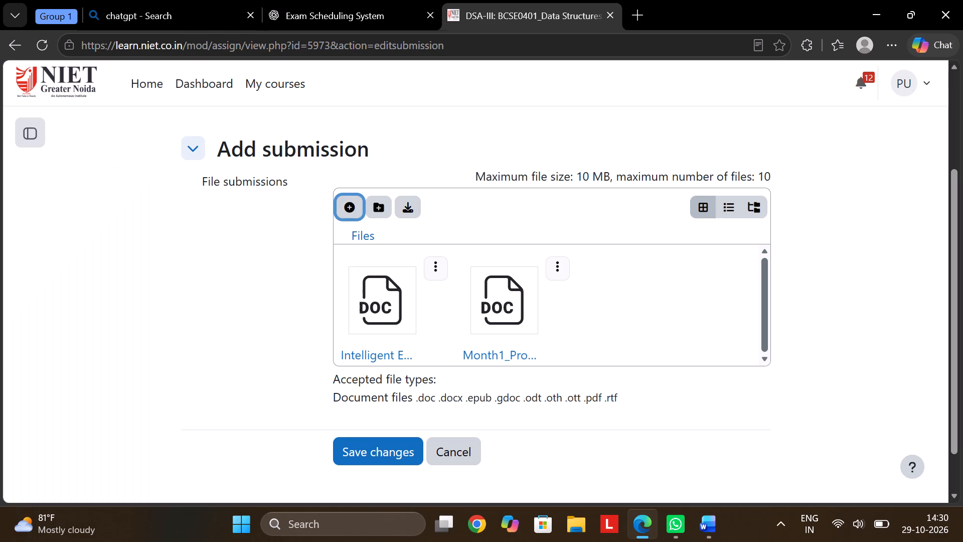
Add the Intelligent_Exam_Scheduling_System_Final_Report document from Downloads to the submission files.
{"action": "left_click", "coordinate": [351, 205]}
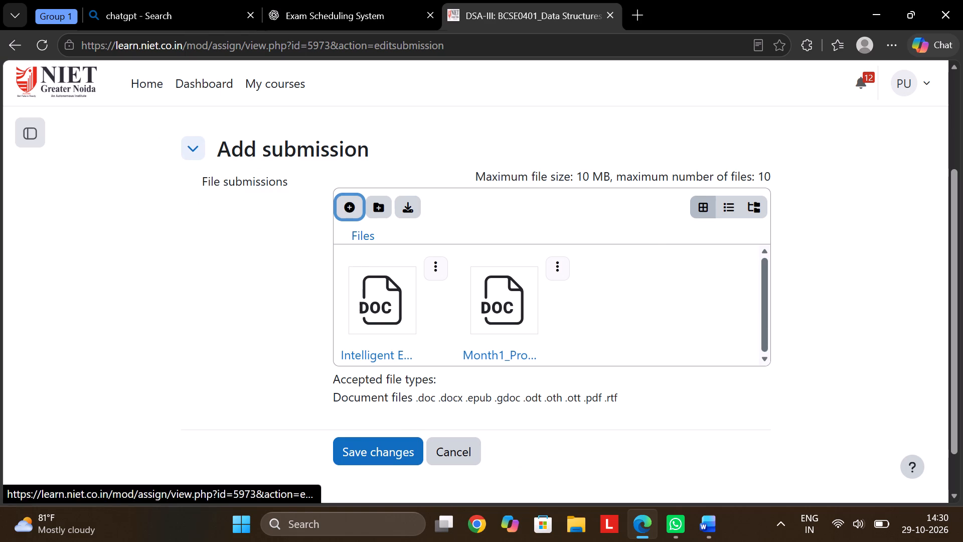
{"action": "left_click", "coordinate": [373, 227]}
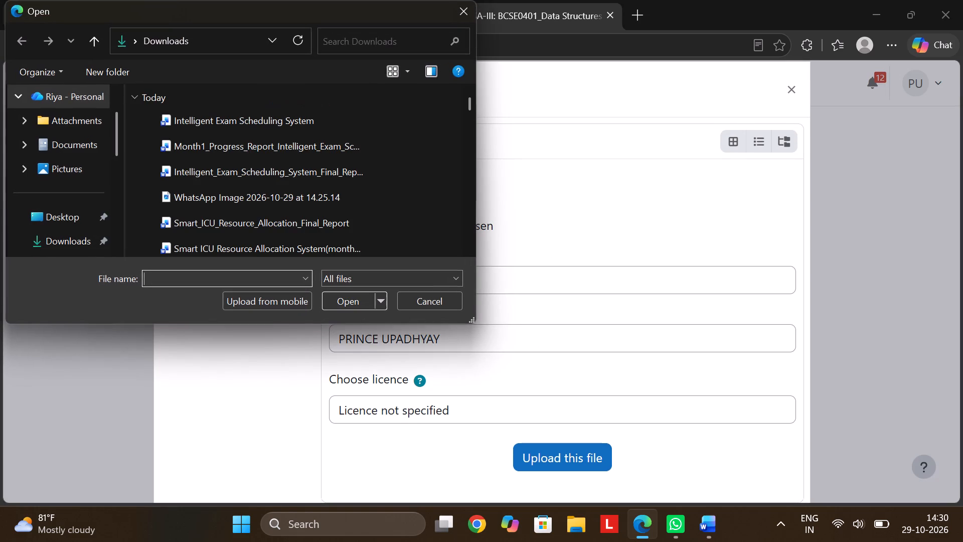
{"action": "double_click", "coordinate": [298, 172]}
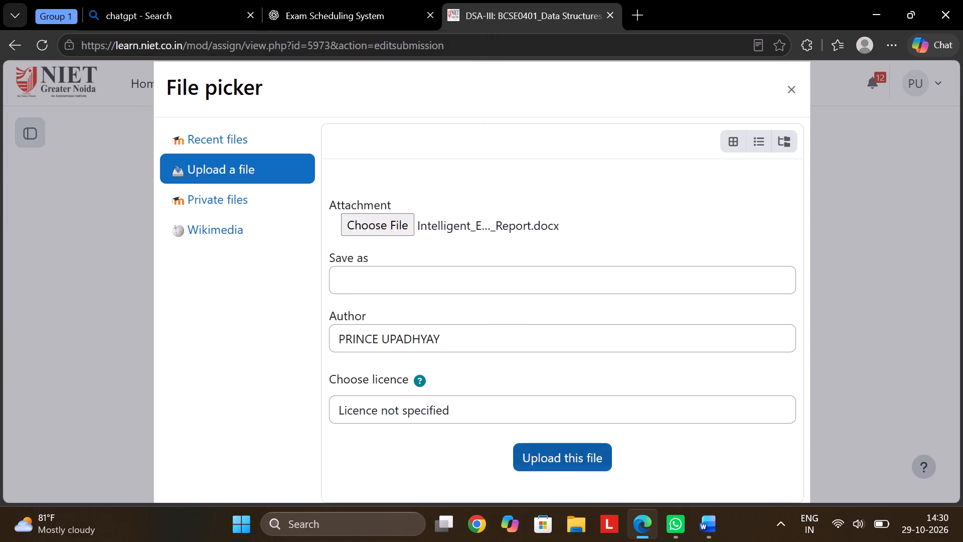
{"action": "left_click", "coordinate": [557, 451]}
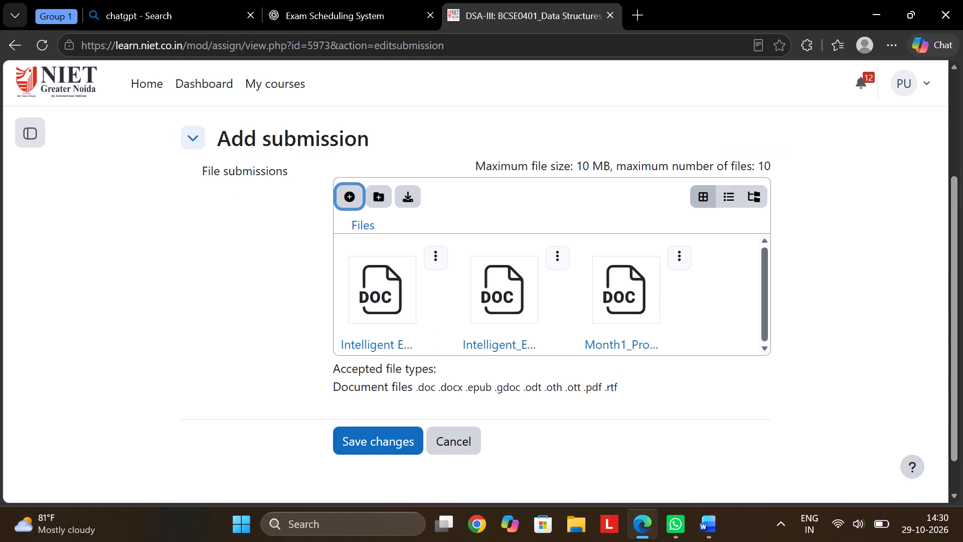
Save the new BCSE0401 assignment submission with its uploaded files.
{"action": "left_click", "coordinate": [356, 449]}
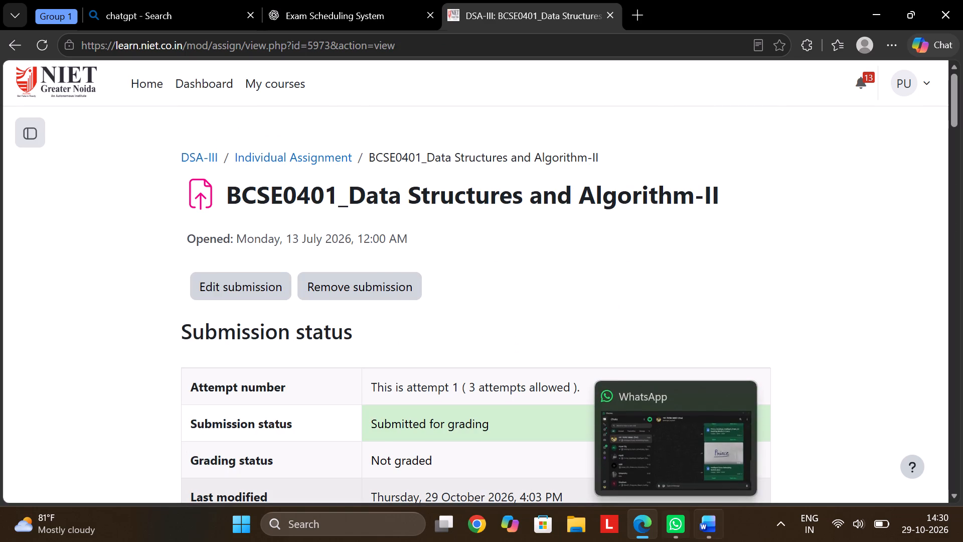
Switch to Word and close the open report.
{"action": "left_click", "coordinate": [707, 518]}
{"action": "scroll", "coordinate": [478, 122], "scroll_direction": "up", "scroll_amount": 2}
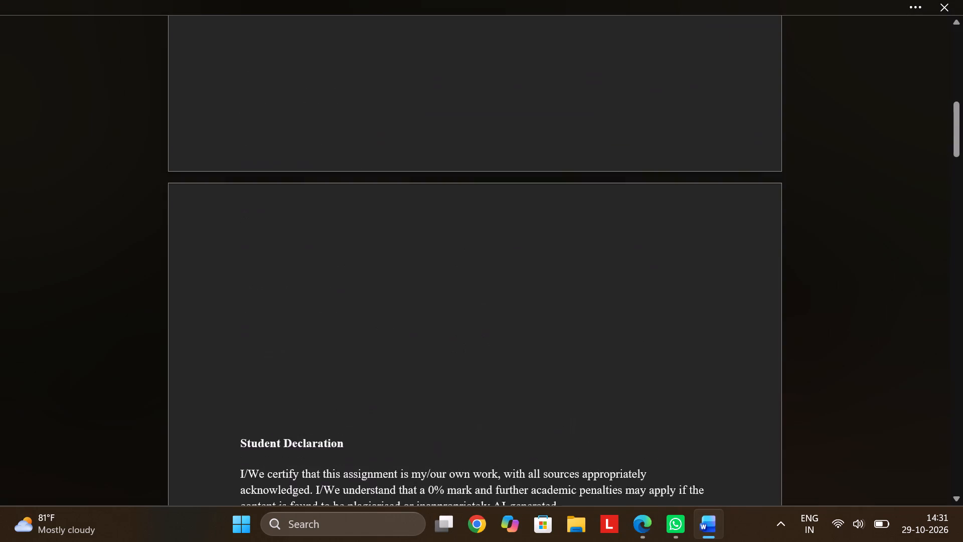
{"action": "left_click", "coordinate": [945, 1]}
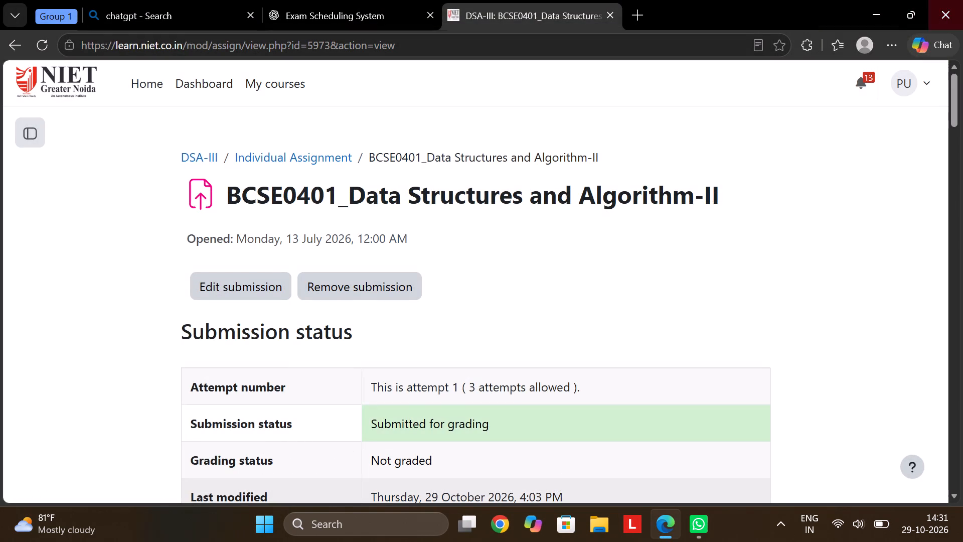
Relaunch Word and open the Smart ICU Resource Allocation System(month-1) document from the Downloads folder.
{"action": "left_click", "coordinate": [394, 524]}
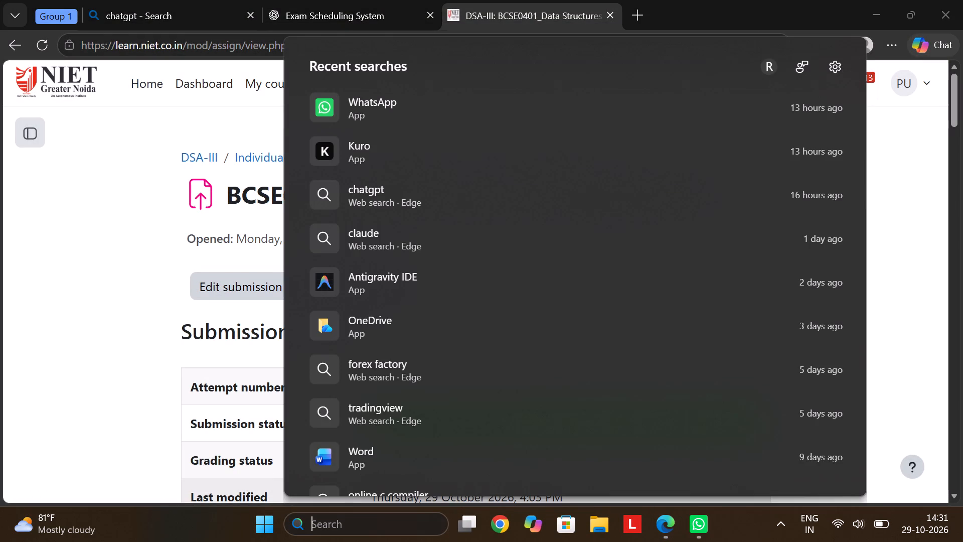
{"action": "left_click", "coordinate": [397, 462]}
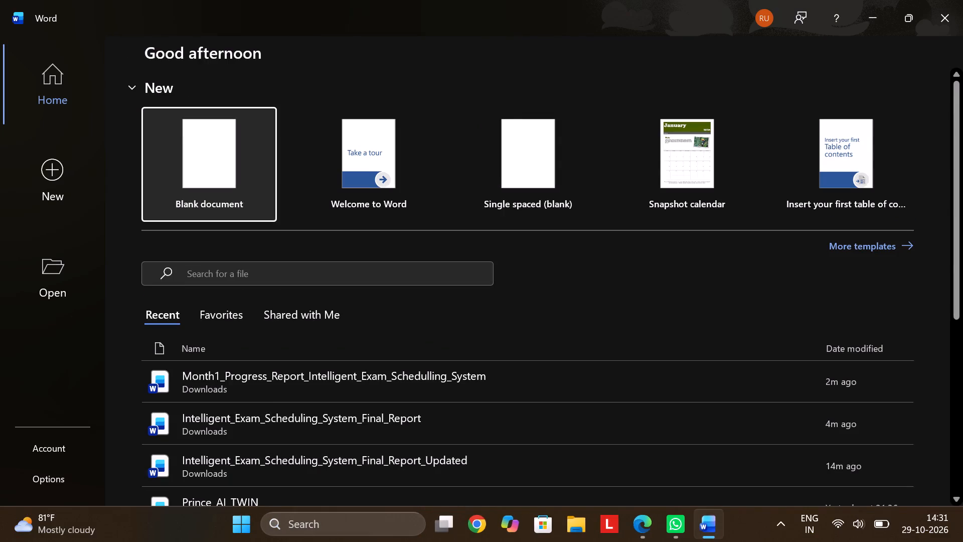
{"action": "left_click", "coordinate": [57, 250]}
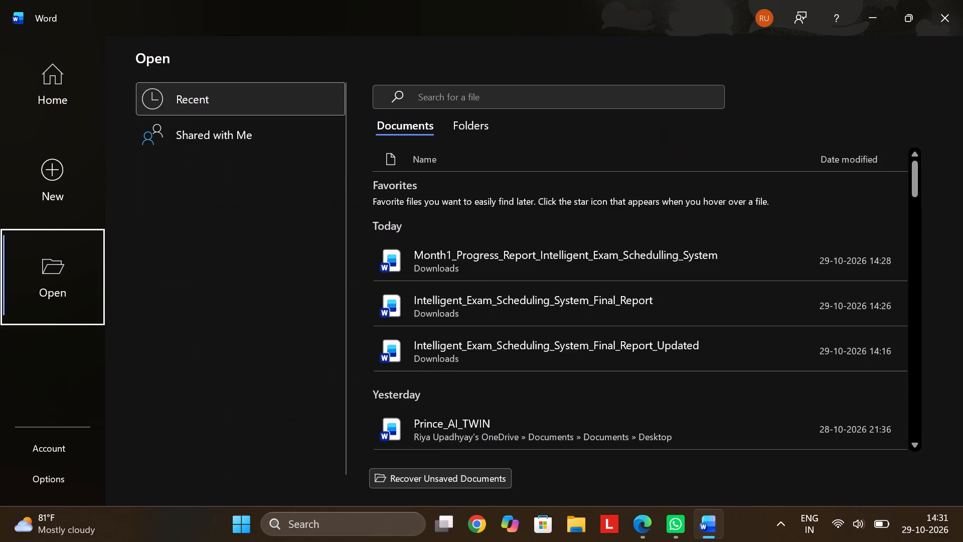
{"action": "left_click", "coordinate": [201, 332]}
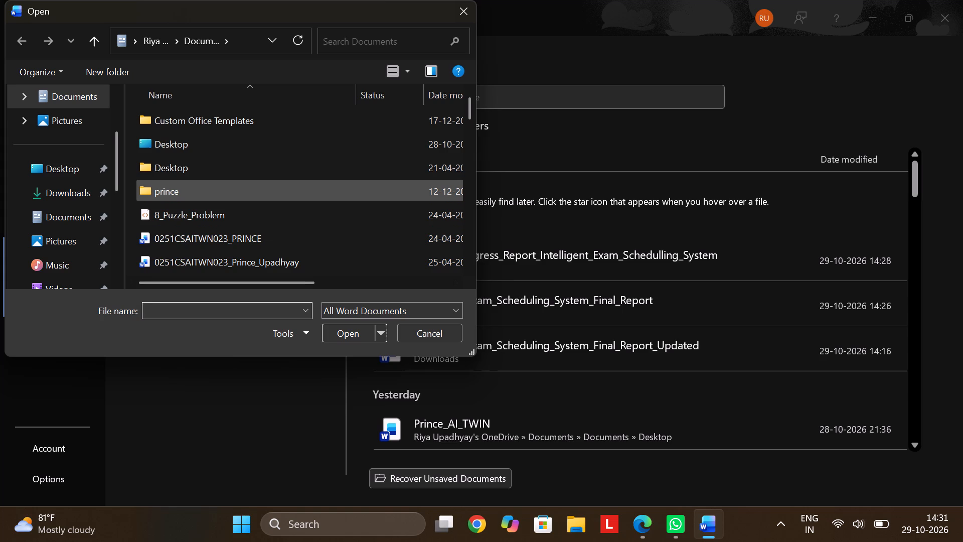
{"action": "left_click", "coordinate": [74, 188]}
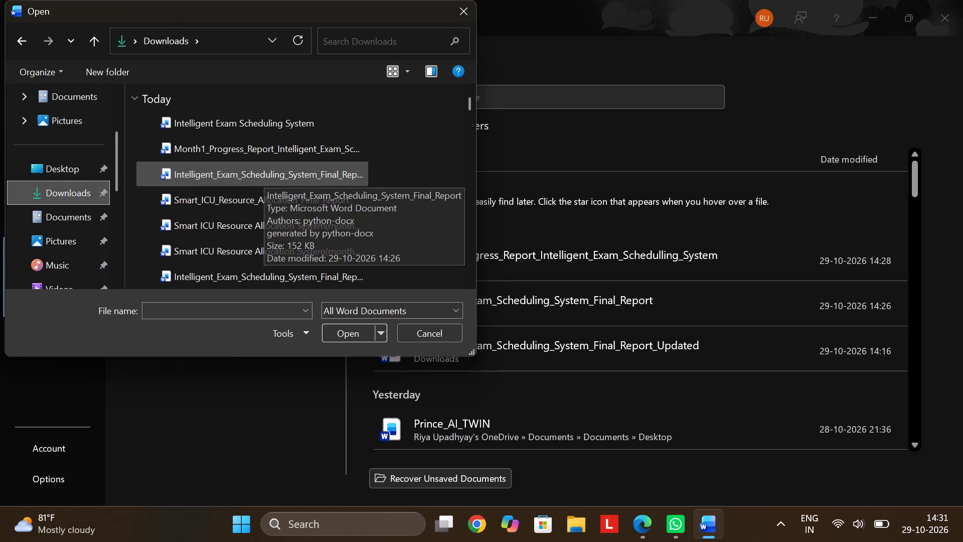
{"action": "scroll", "coordinate": [271, 249], "scroll_direction": "down", "scroll_amount": 1}
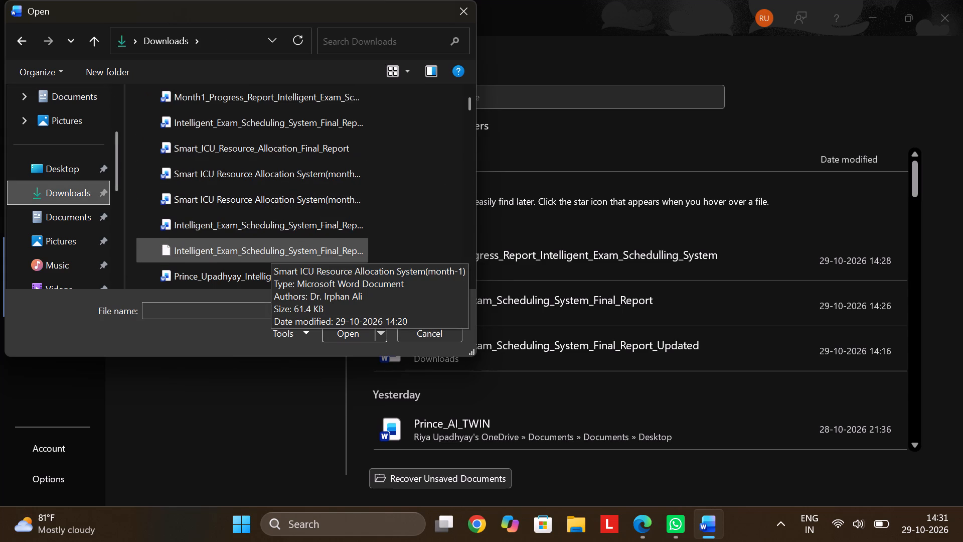
{"action": "scroll", "coordinate": [271, 249], "scroll_direction": "down", "scroll_amount": 2}
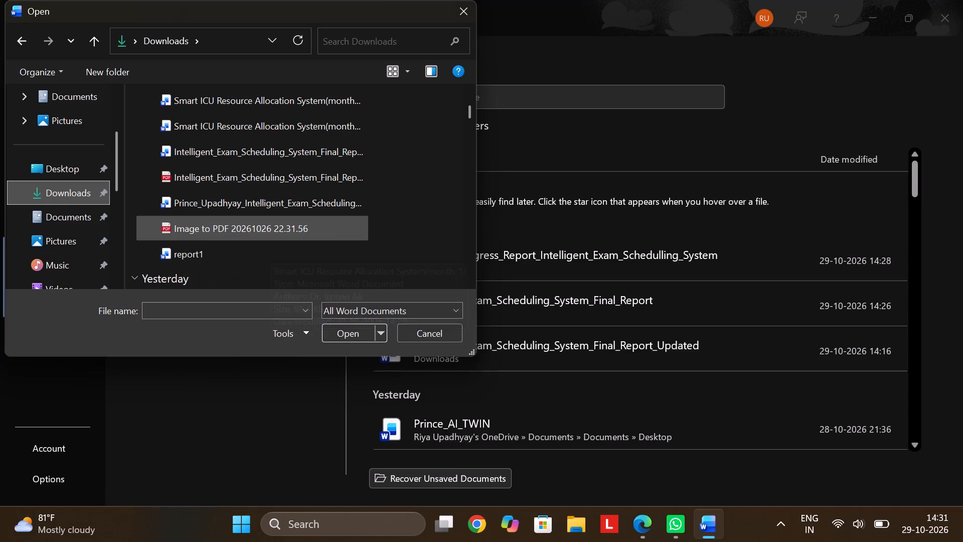
{"action": "scroll", "coordinate": [316, 215], "scroll_direction": "up", "scroll_amount": 1}
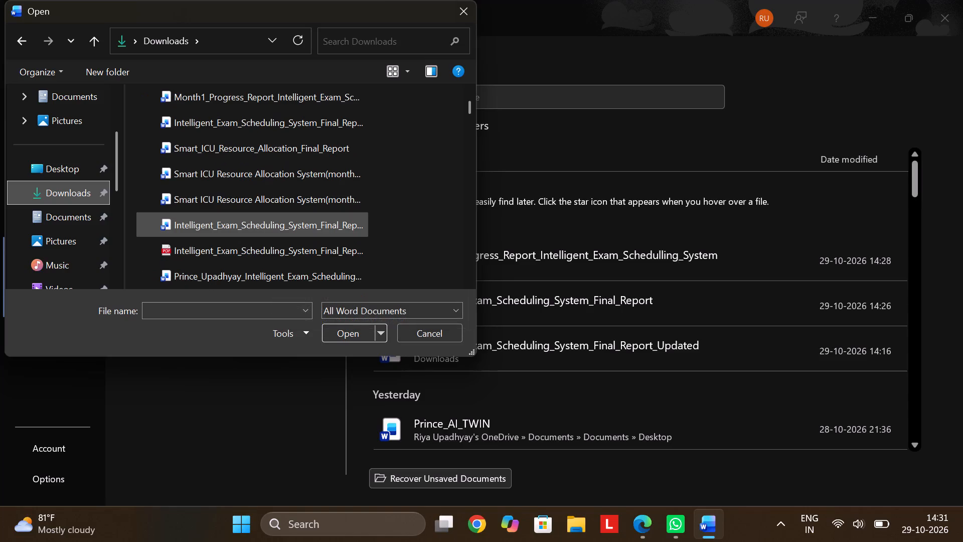
{"action": "double_click", "coordinate": [291, 190]}
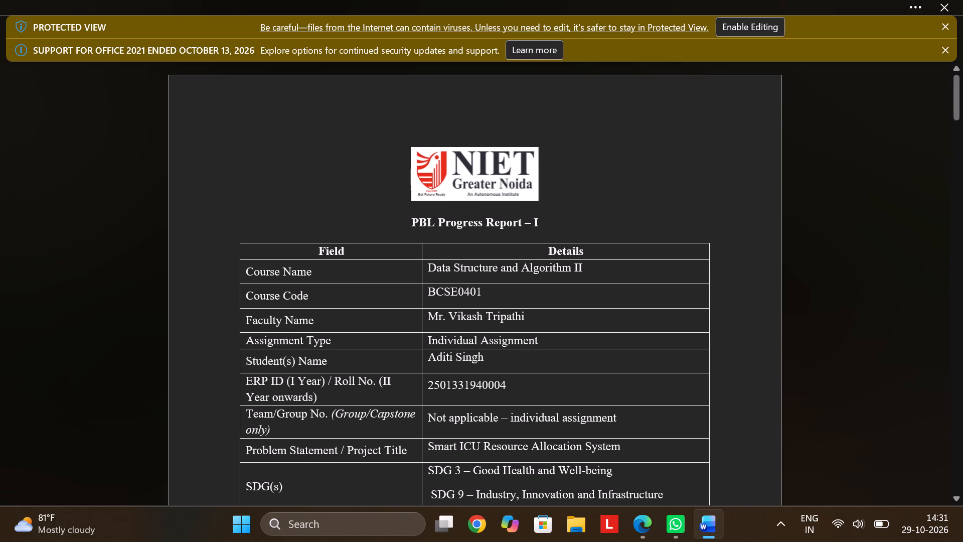
Enable editing for the protected Smart ICU Resource Allocation System(month-1) report.
{"action": "scroll", "coordinate": [515, 124], "scroll_direction": "down", "scroll_amount": 2}
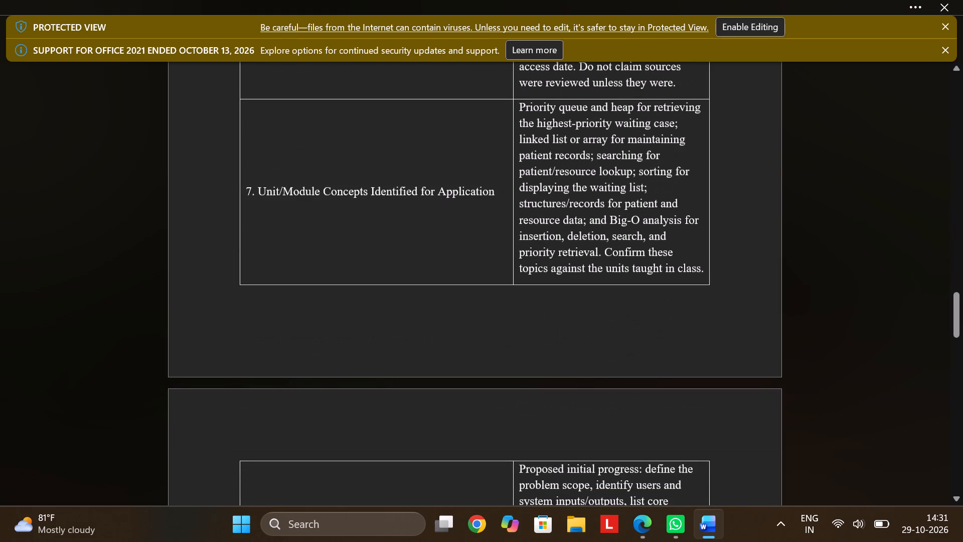
{"action": "left_click", "coordinate": [544, 53]}
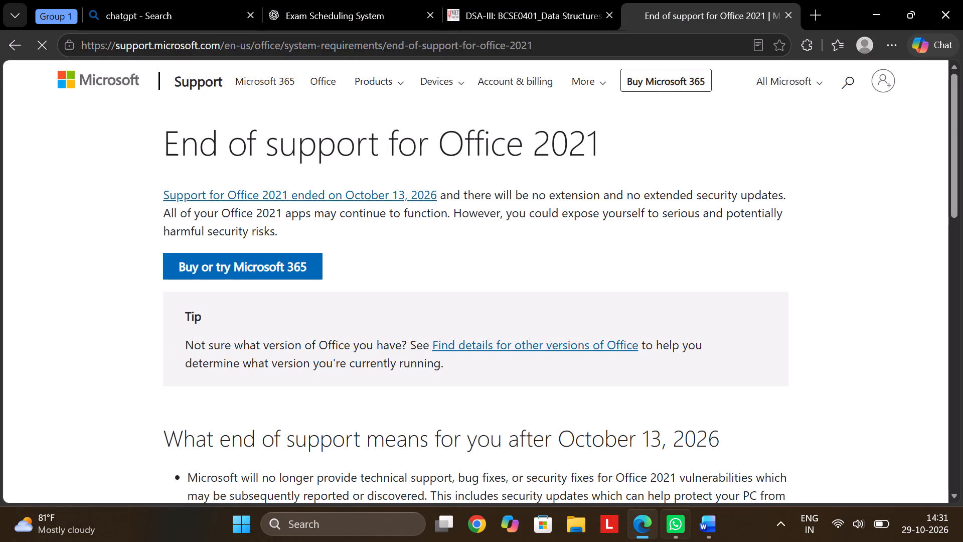
{"action": "left_click", "coordinate": [698, 525]}
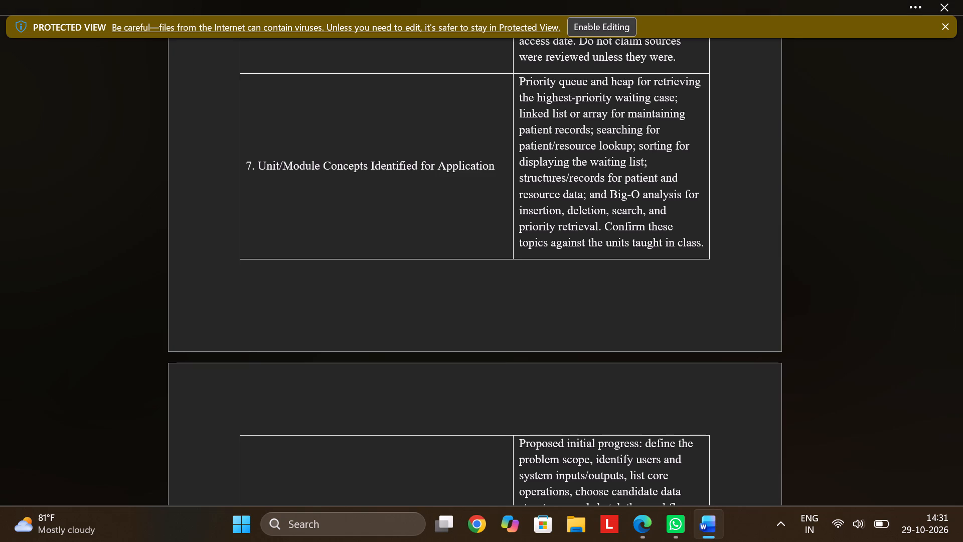
{"action": "left_click", "coordinate": [600, 18]}
Review the Smart ICU progress report's cover details, student declaration, signature and report sections, and close the document.
{"action": "scroll", "coordinate": [511, 203], "scroll_direction": "down", "scroll_amount": 5}
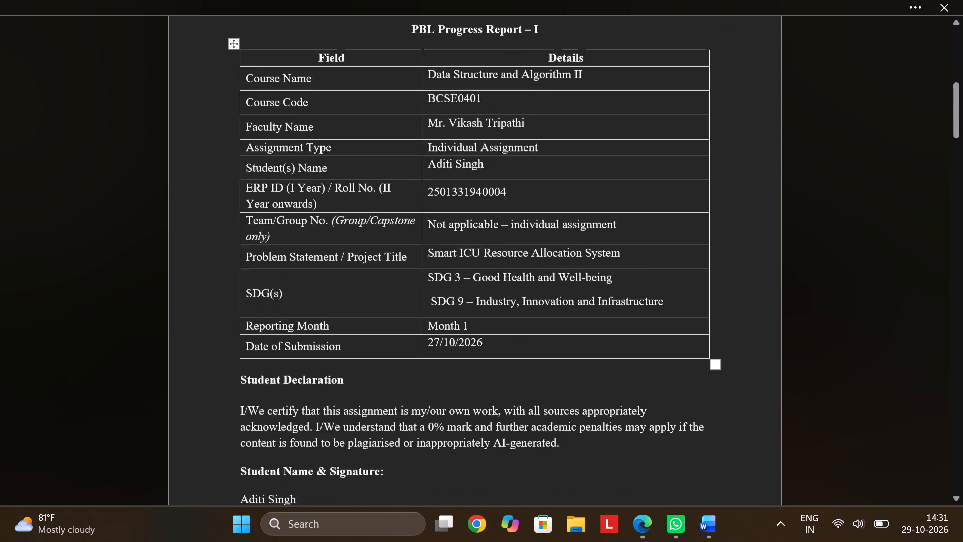
{"action": "scroll", "coordinate": [511, 203], "scroll_direction": "down", "scroll_amount": 3}
{"action": "scroll", "coordinate": [511, 203], "scroll_direction": "up", "scroll_amount": 3}
{"action": "scroll", "coordinate": [511, 203], "scroll_direction": "down", "scroll_amount": 1}
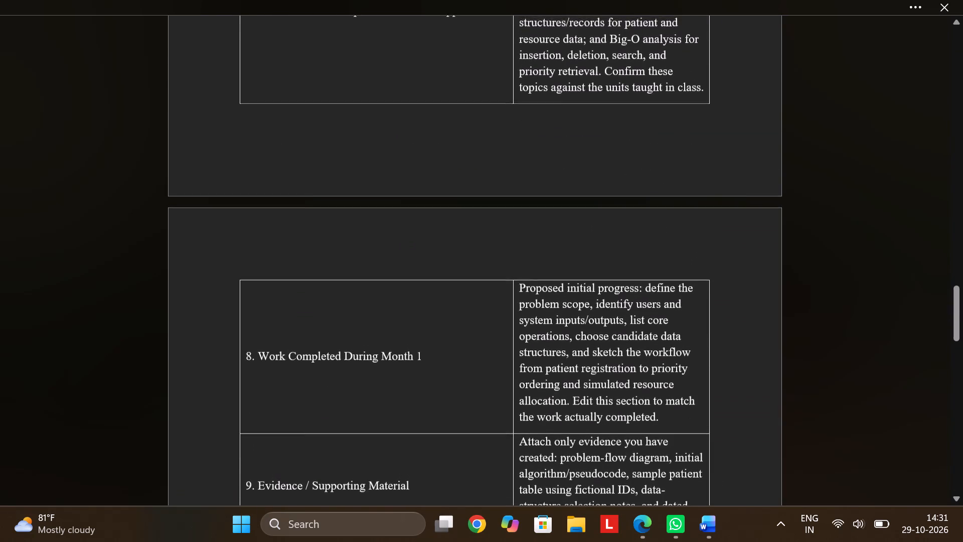
{"action": "scroll", "coordinate": [511, 203], "scroll_direction": "down", "scroll_amount": 1}
{"action": "scroll", "coordinate": [511, 203], "scroll_direction": "up", "scroll_amount": 2}
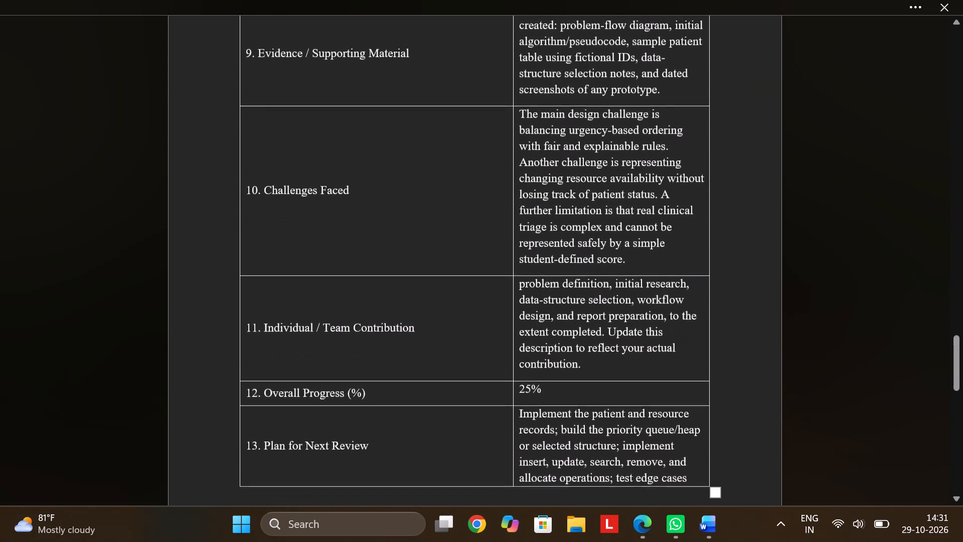
{"action": "scroll", "coordinate": [511, 203], "scroll_direction": "up", "scroll_amount": 3}
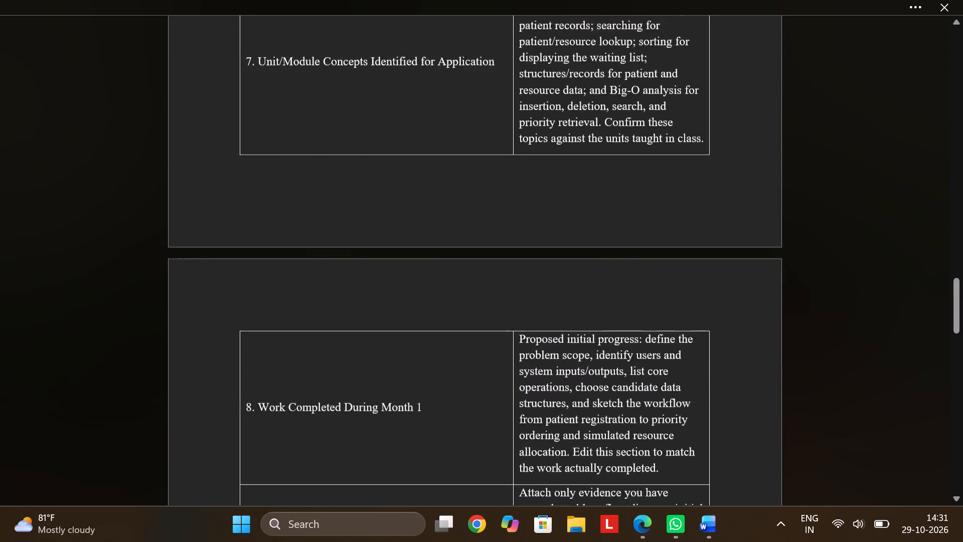
{"action": "scroll", "coordinate": [511, 203], "scroll_direction": "up", "scroll_amount": 4}
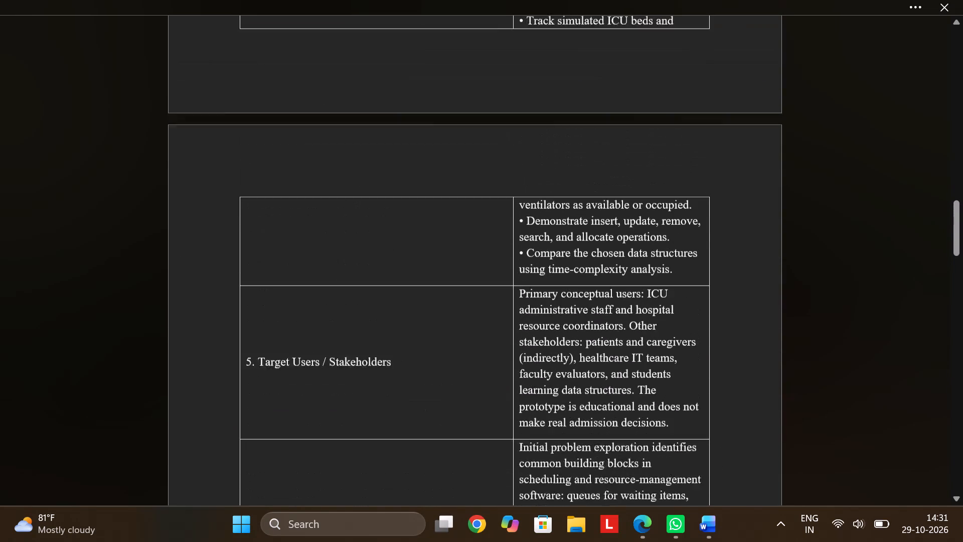
{"action": "scroll", "coordinate": [511, 203], "scroll_direction": "up", "scroll_amount": 8}
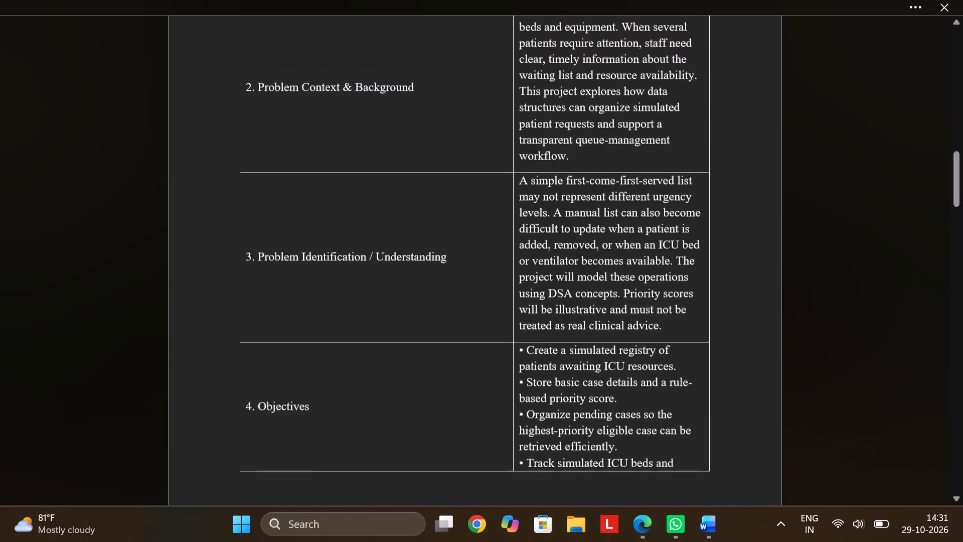
{"action": "scroll", "coordinate": [511, 203], "scroll_direction": "up", "scroll_amount": 9}
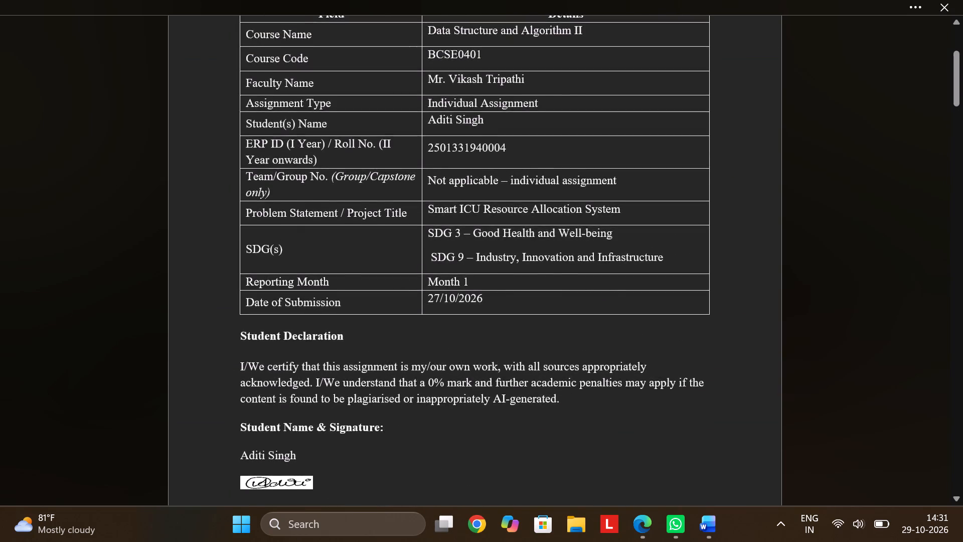
{"action": "scroll", "coordinate": [511, 203], "scroll_direction": "up", "scroll_amount": 4}
{"action": "left_click", "coordinate": [952, 4]}
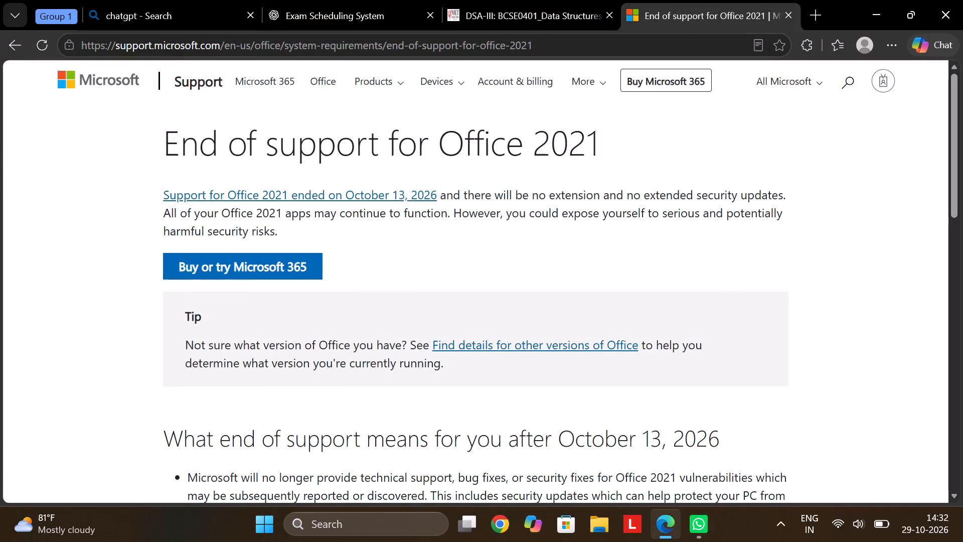
Launch Word and open the student's Intelligent Exam Scheduling Month 2 progress report from the Downloads folder for editing.
{"action": "left_click", "coordinate": [425, 520]}
{"action": "type", "text": "wo"}
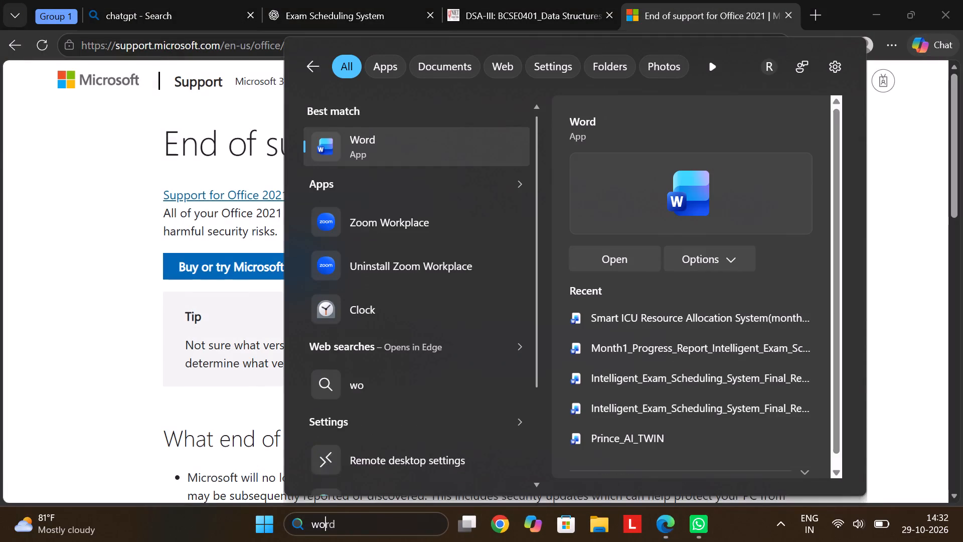
{"action": "double_click", "coordinate": [426, 155]}
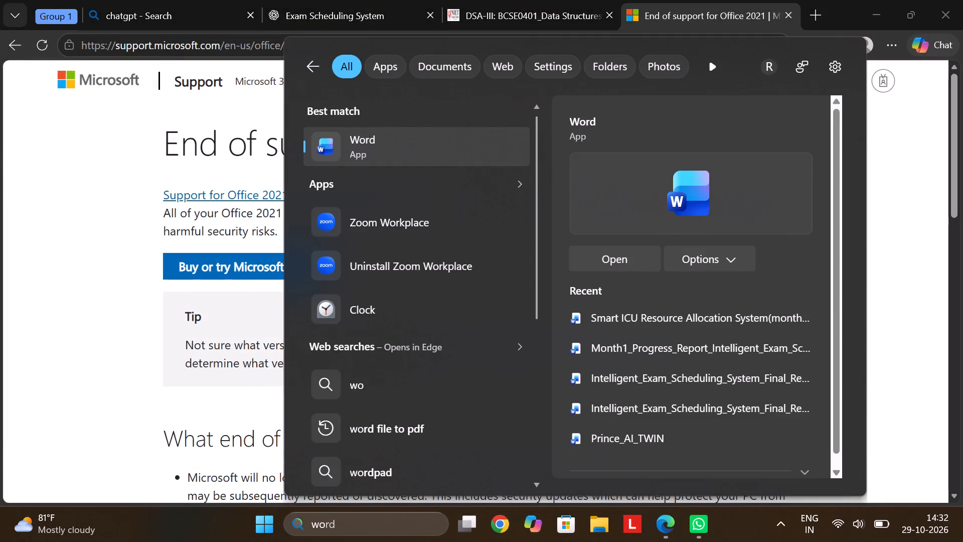
{"action": "double_click", "coordinate": [41, 267]}
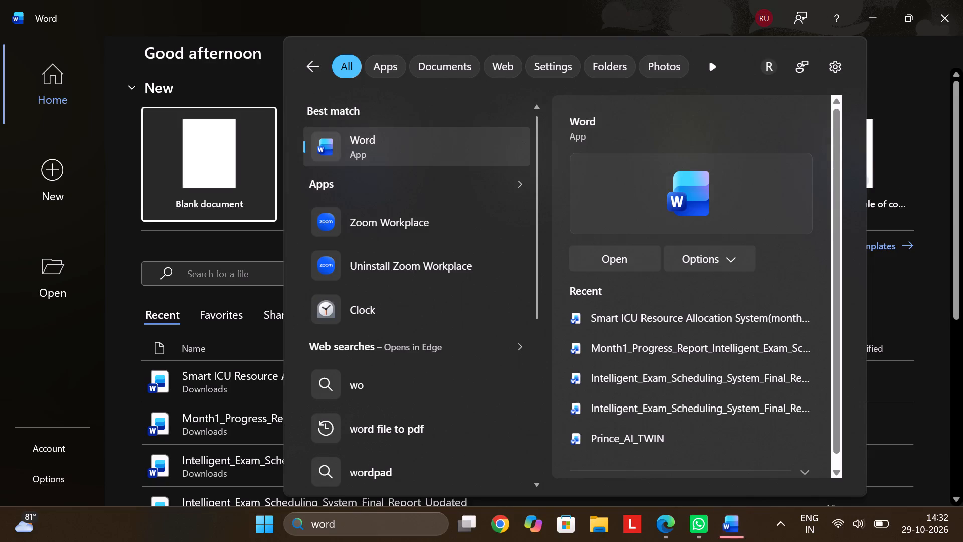
{"action": "left_click", "coordinate": [186, 340]}
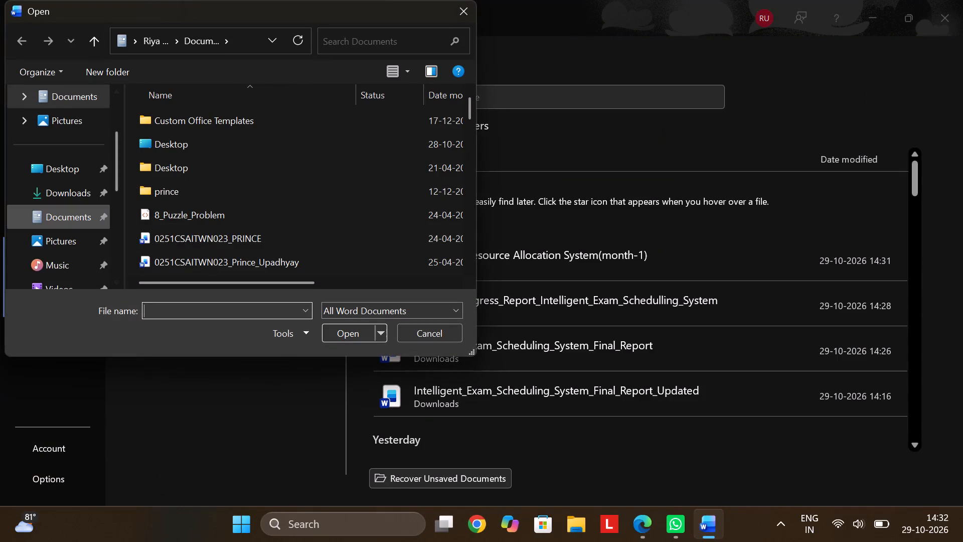
{"action": "left_click", "coordinate": [87, 216]}
{"action": "left_click", "coordinate": [81, 200]}
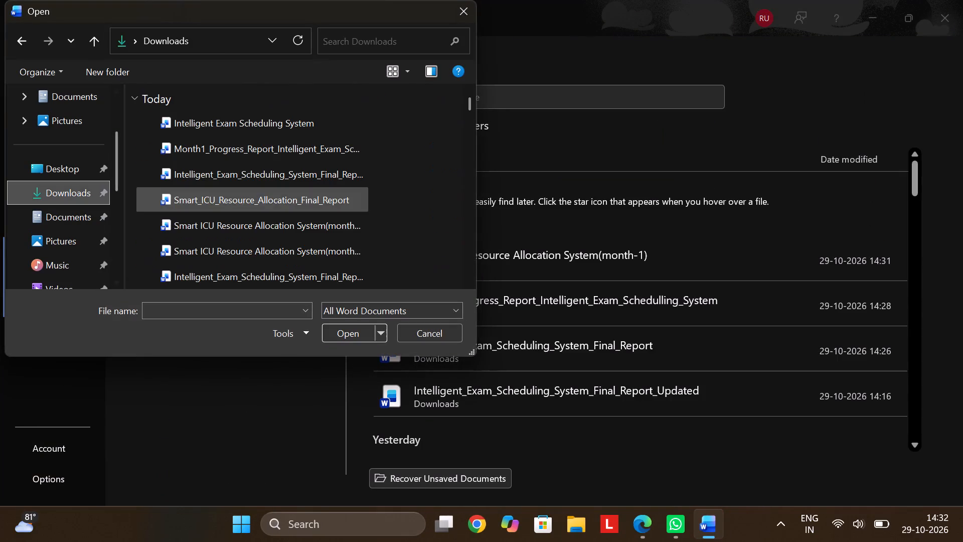
{"action": "scroll", "coordinate": [216, 189], "scroll_direction": "down", "scroll_amount": 1}
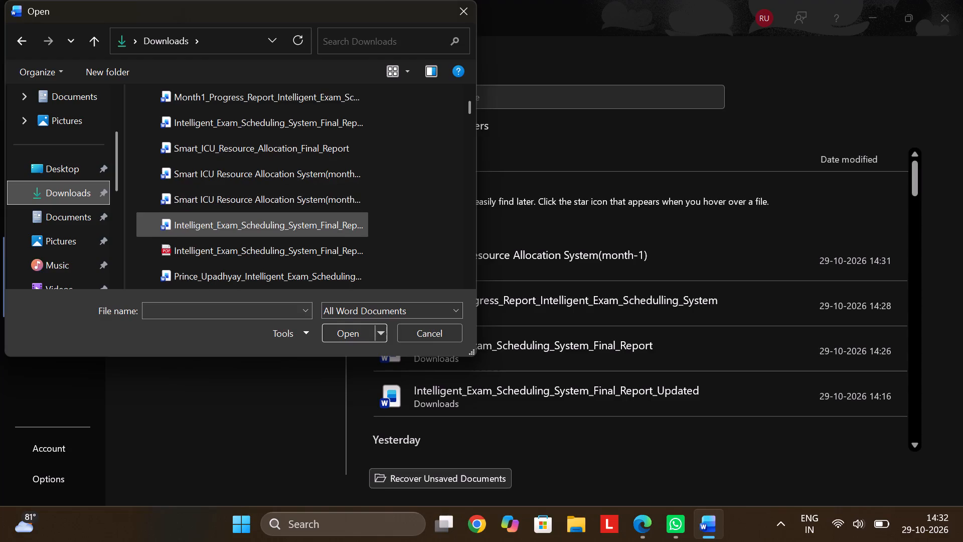
{"action": "scroll", "coordinate": [235, 225], "scroll_direction": "down", "scroll_amount": 1}
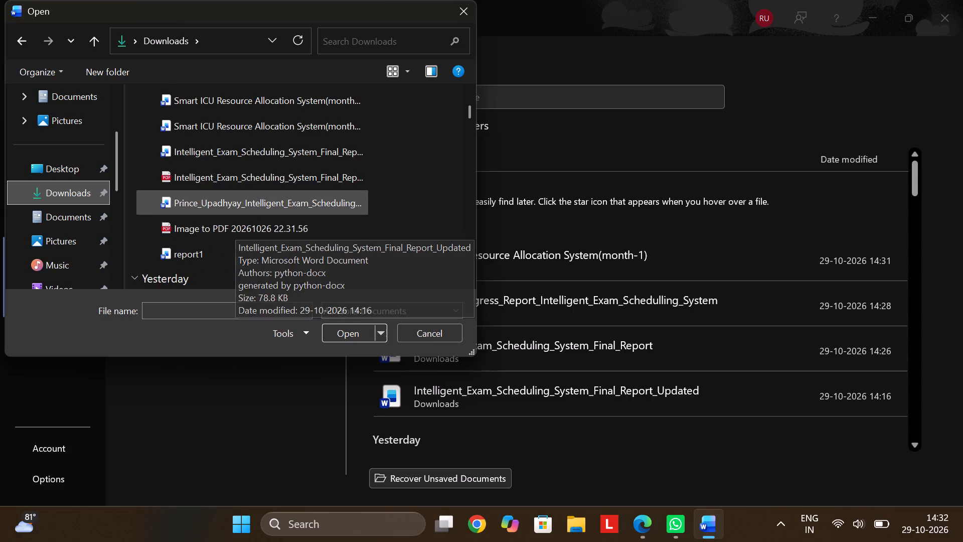
{"action": "double_click", "coordinate": [253, 207]}
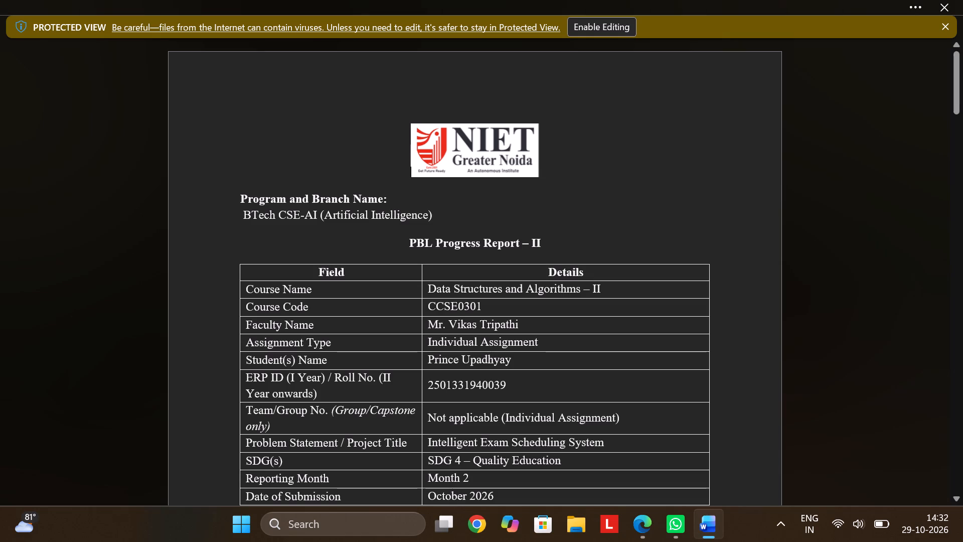
{"action": "left_click", "coordinate": [591, 31]}
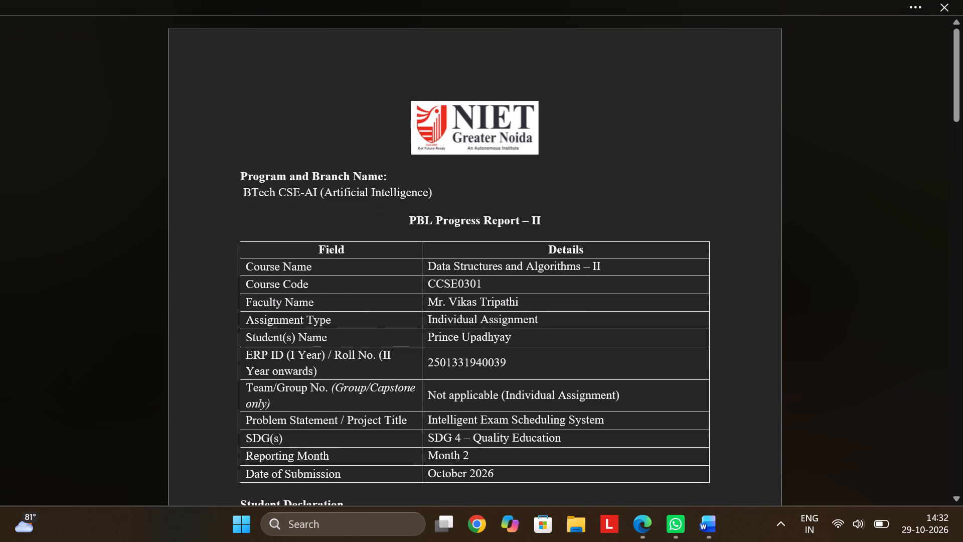
Shift the "Program and Branch Name:" heading to the page centre using leading spaces.
{"action": "left_click", "coordinate": [240, 174]}
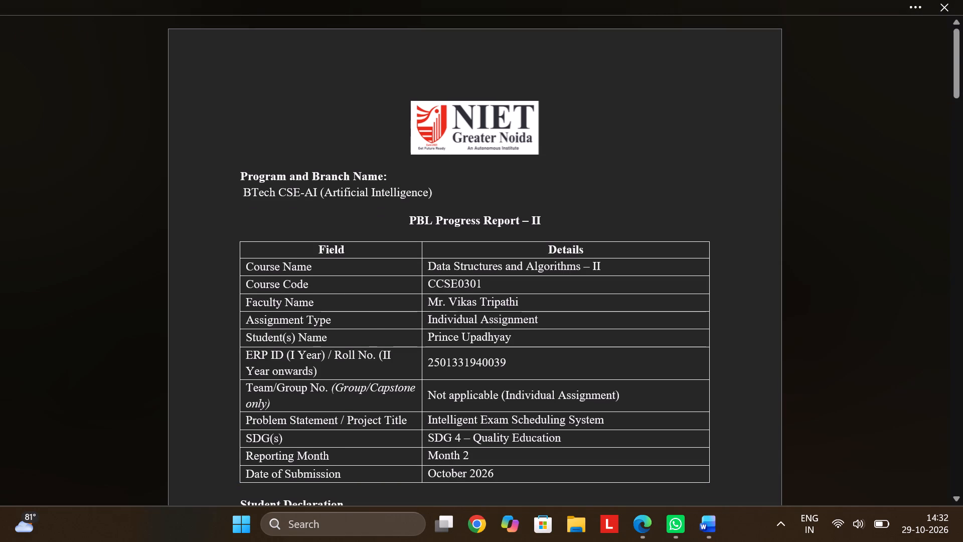
{"action": "key", "text": "space"}
{"action": "key", "text": "space"}
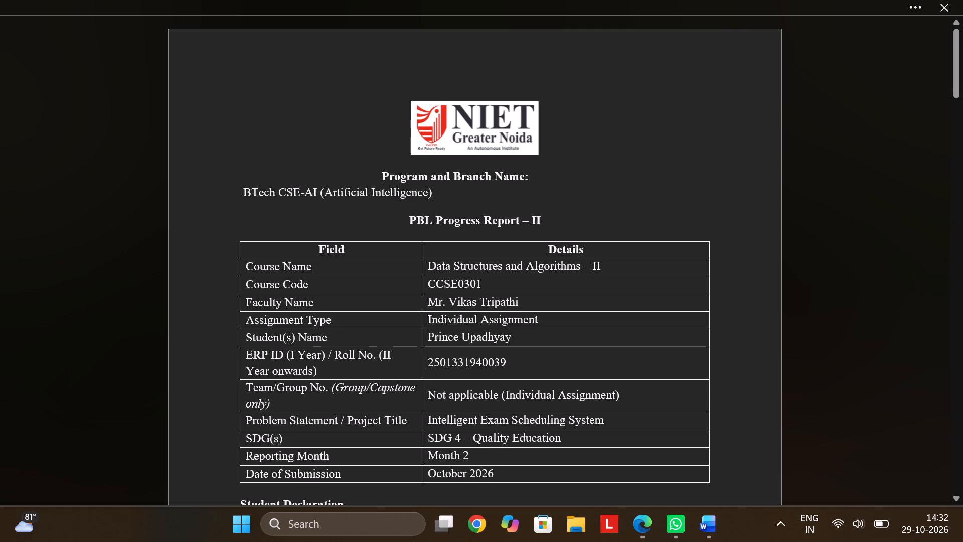
Shift the "BTech CSE-AI (Artificial Intelligence)" line to the page centre beneath its heading using leading spaces.
{"action": "left_click", "coordinate": [248, 187]}
{"action": "key", "text": "Left"}
{"action": "key", "text": "space"}
{"action": "key", "text": "space"}
{"action": "key", "text": "space"}
{"action": "key", "text": "space"}
{"action": "key", "text": "space"}
{"action": "key", "text": "space"}
{"action": "key", "text": "space"}
{"action": "key", "text": "space"}
{"action": "key", "text": "space"}
{"action": "key", "text": "space"}
{"action": "key", "text": "space"}
{"action": "key", "text": "space"}
{"action": "key", "text": "space"}
{"action": "key", "text": "space"}
{"action": "key", "text": "space"}
{"action": "key", "text": "space"}
{"action": "key", "text": "space"}
{"action": "key", "text": "space"}
{"action": "key", "text": "space"}
{"action": "key", "text": "space"}
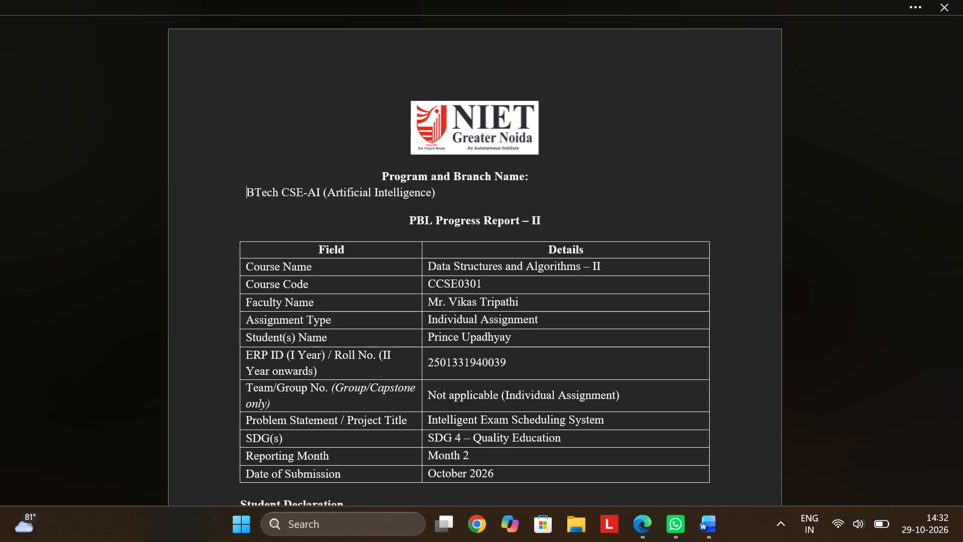
{"action": "key", "text": "space"}
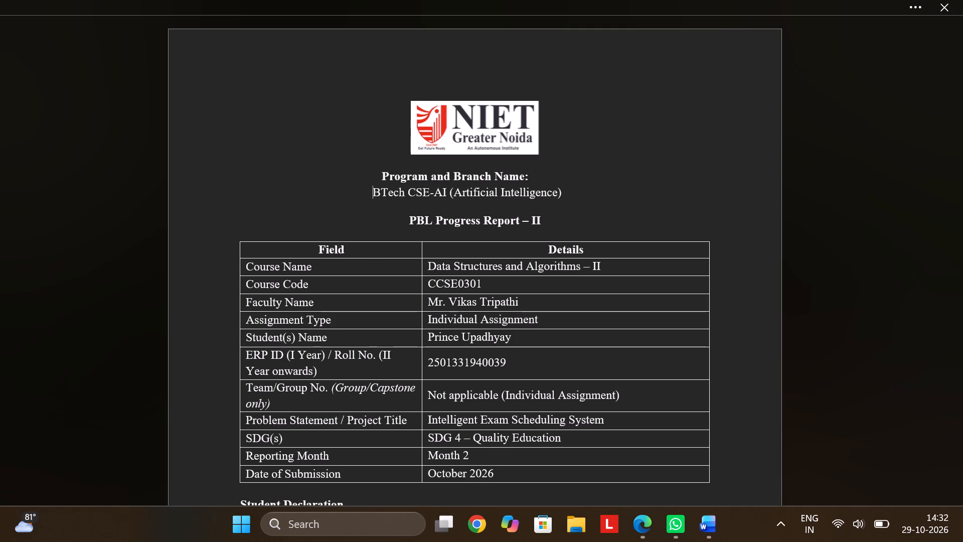
Add blank lines before the Student Declaration heading so the whole declaration starts on the second page.
{"action": "scroll", "coordinate": [312, 206], "scroll_direction": "down", "scroll_amount": 3}
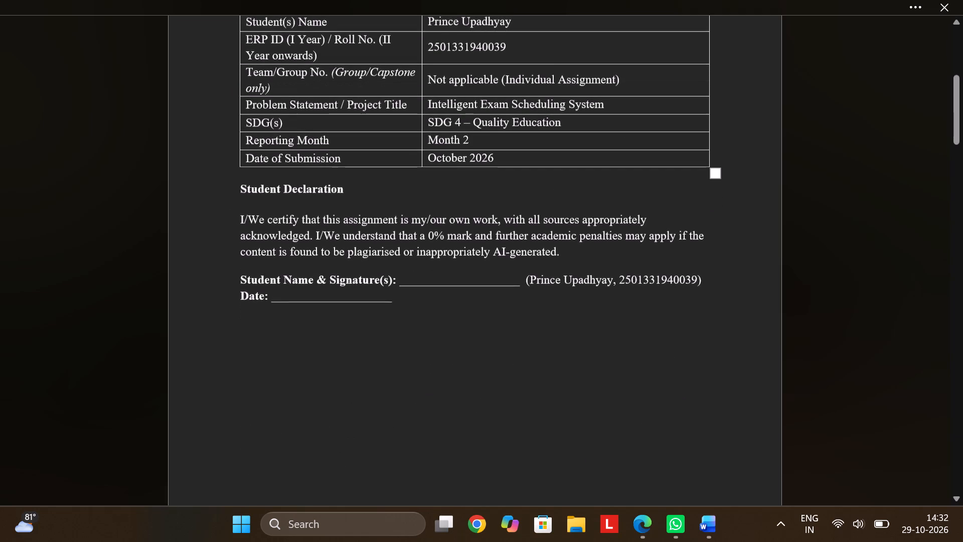
{"action": "scroll", "coordinate": [312, 206], "scroll_direction": "down", "scroll_amount": 1}
{"action": "left_click", "coordinate": [252, 172]}
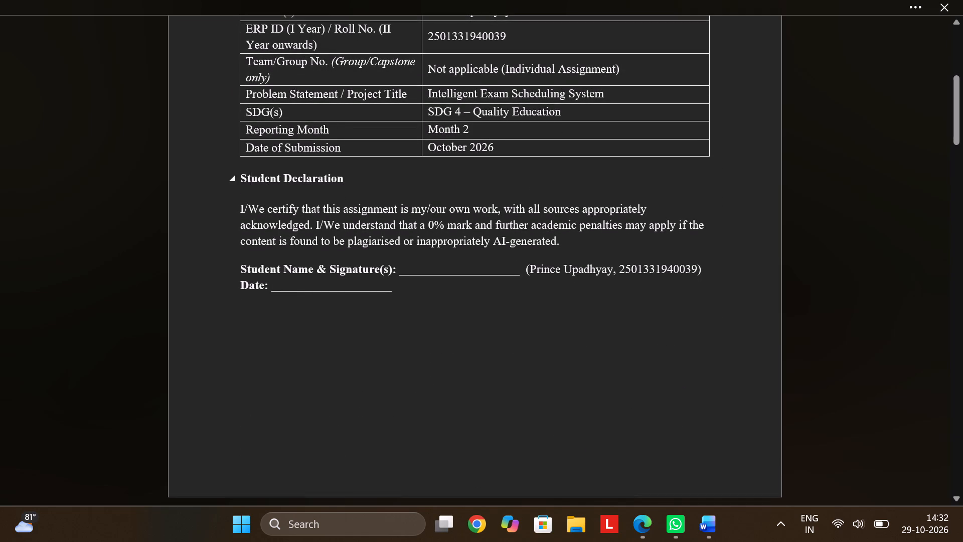
{"action": "key", "text": "Left"}
{"action": "key", "text": "Left"}
{"action": "key", "text": "Return"}
{"action": "key", "text": "Return"}
{"action": "key", "text": "Return"}
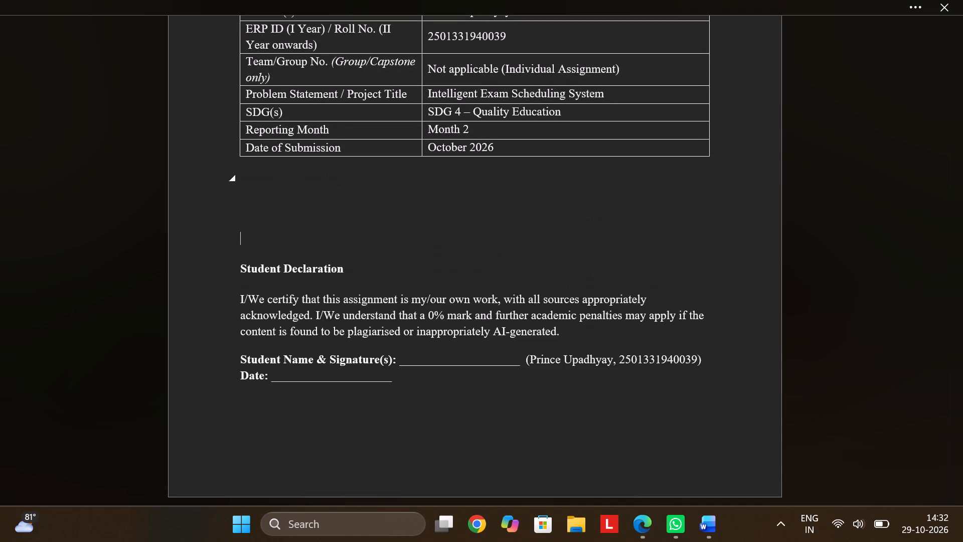
{"action": "key", "text": "Return"}
{"action": "key", "text": "Return"}
{"action": "key", "text": "Return"}
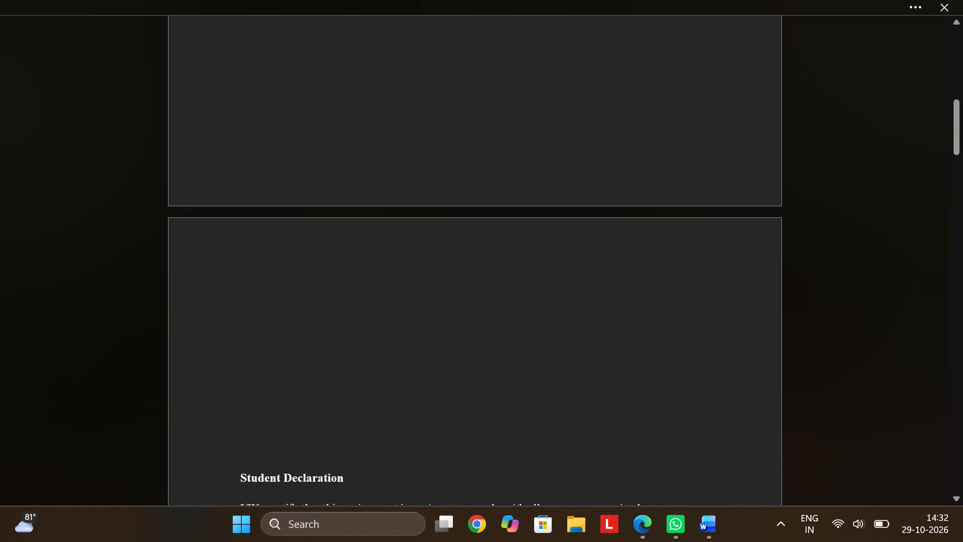
{"action": "scroll", "coordinate": [268, 129], "scroll_direction": "down", "scroll_amount": 1}
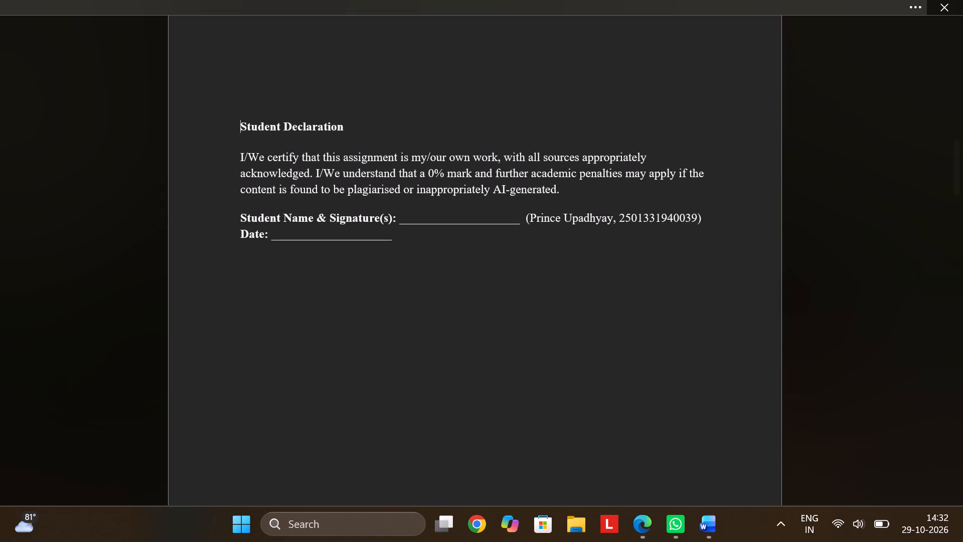
Insert the handwritten signature picture from the Downloads folder into the Student Name & Signature(s) blank.
{"action": "left_click", "coordinate": [914, 2]}
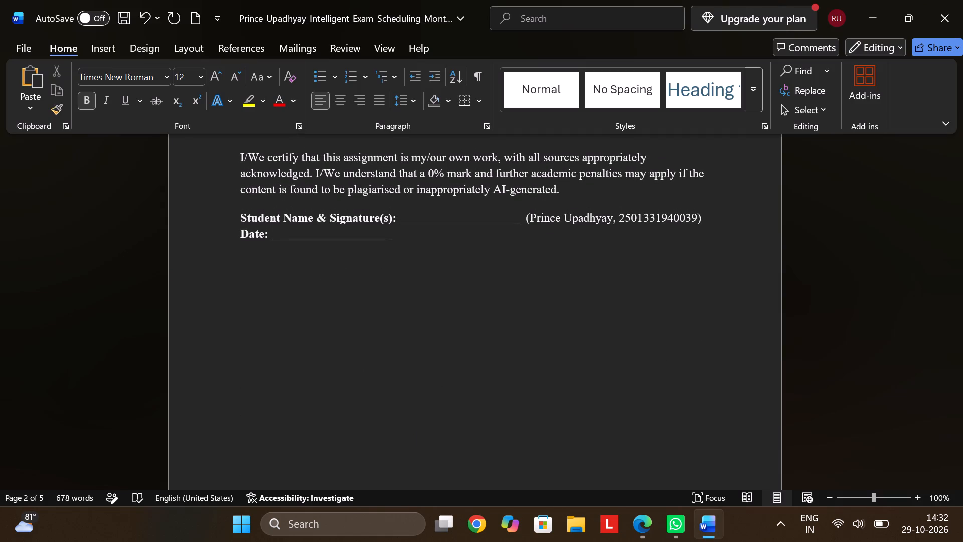
{"action": "left_click", "coordinate": [450, 214]}
{"action": "left_click", "coordinate": [450, 214]}
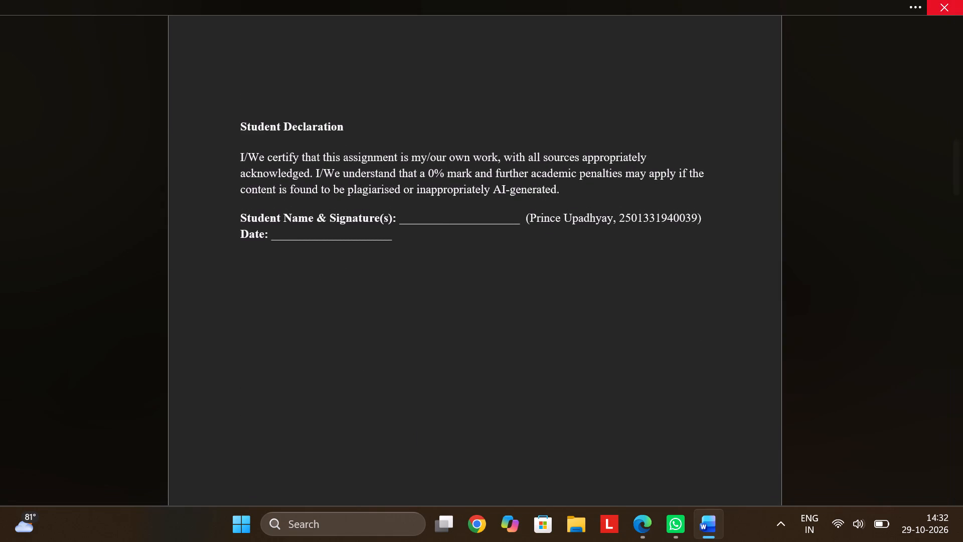
{"action": "left_click", "coordinate": [910, 1]}
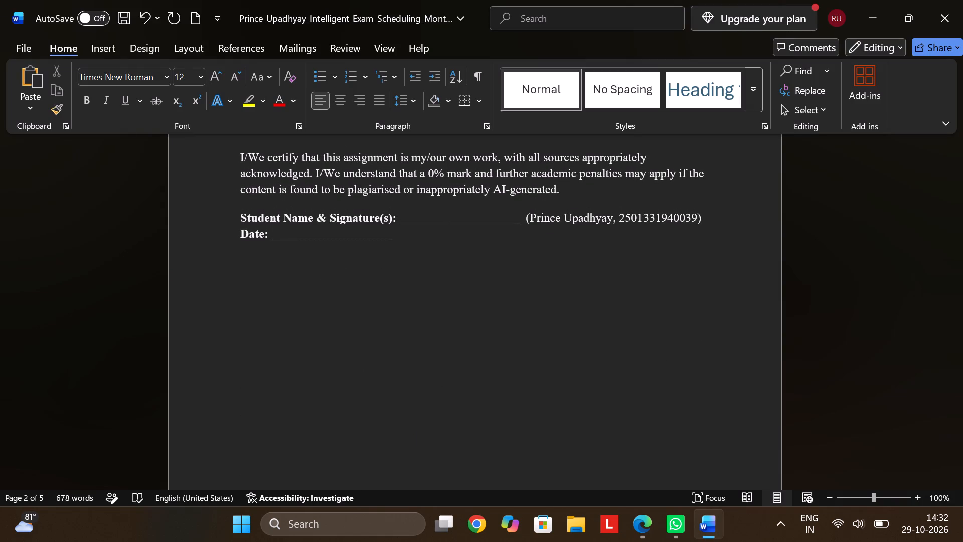
{"action": "left_click", "coordinate": [109, 46]}
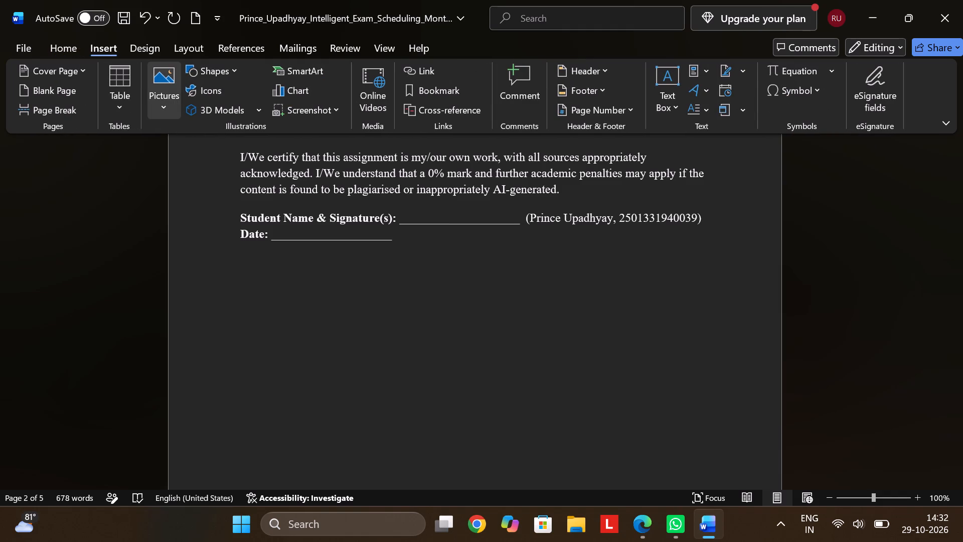
{"action": "left_click", "coordinate": [154, 88]}
{"action": "left_click", "coordinate": [189, 158]}
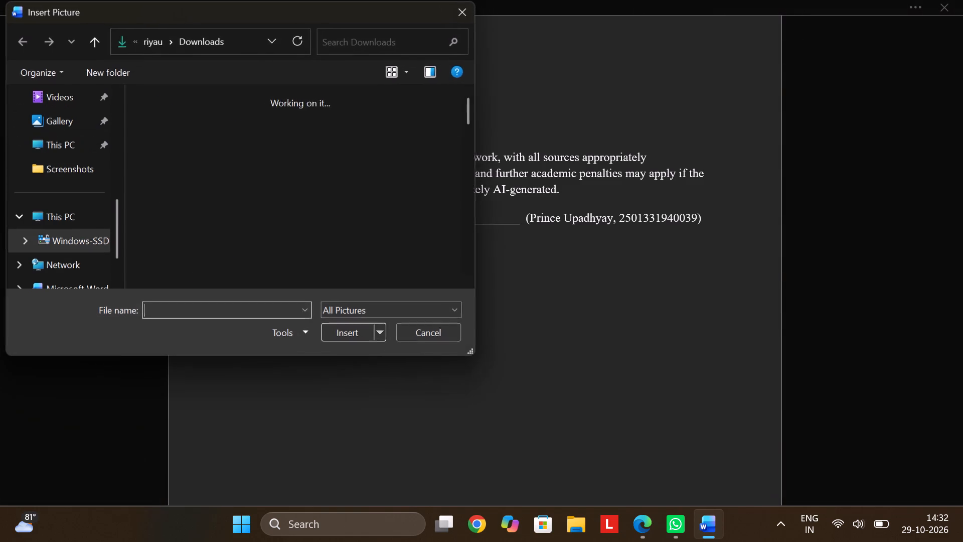
{"action": "double_click", "coordinate": [258, 120]}
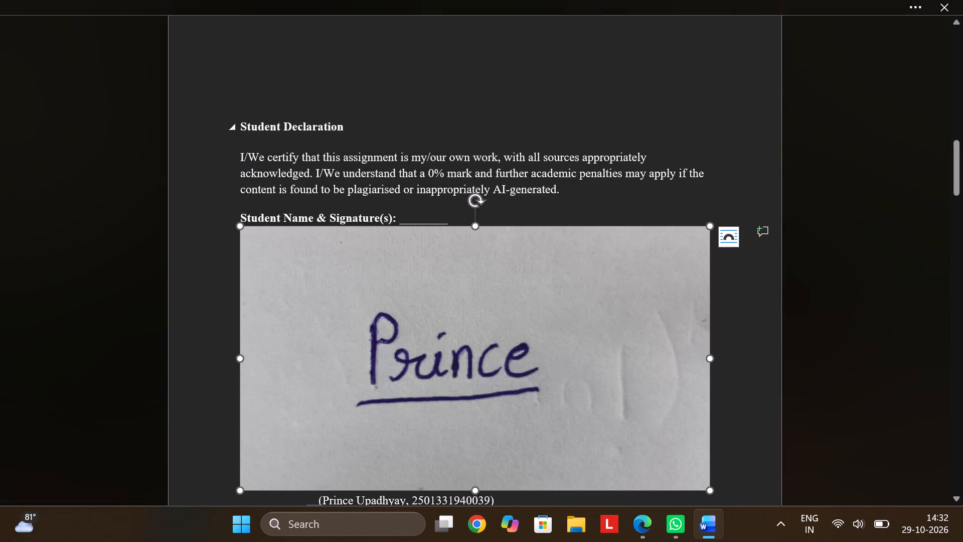
Narrow the signature picture to a little over half its inserted width, keeping its height.
{"action": "left_click_drag", "start_coordinate": [242, 363], "coordinate": [242, 358]}
{"action": "left_click", "coordinate": [242, 358]}
{"action": "left_click_drag", "start_coordinate": [242, 358], "coordinate": [441, 372]}
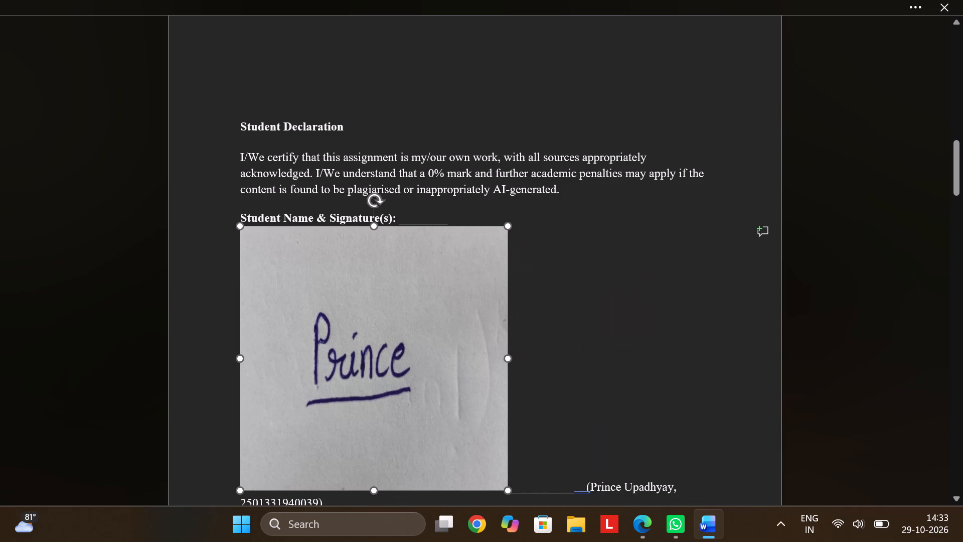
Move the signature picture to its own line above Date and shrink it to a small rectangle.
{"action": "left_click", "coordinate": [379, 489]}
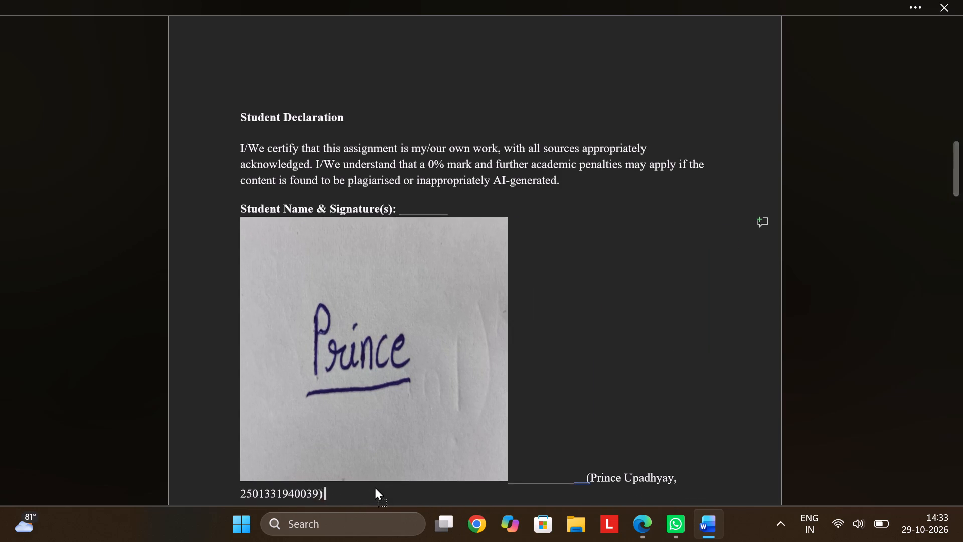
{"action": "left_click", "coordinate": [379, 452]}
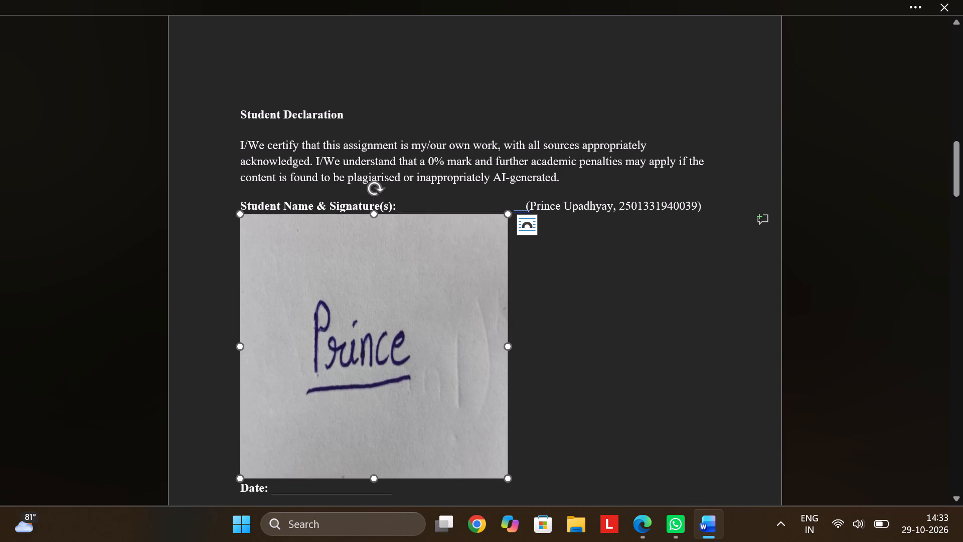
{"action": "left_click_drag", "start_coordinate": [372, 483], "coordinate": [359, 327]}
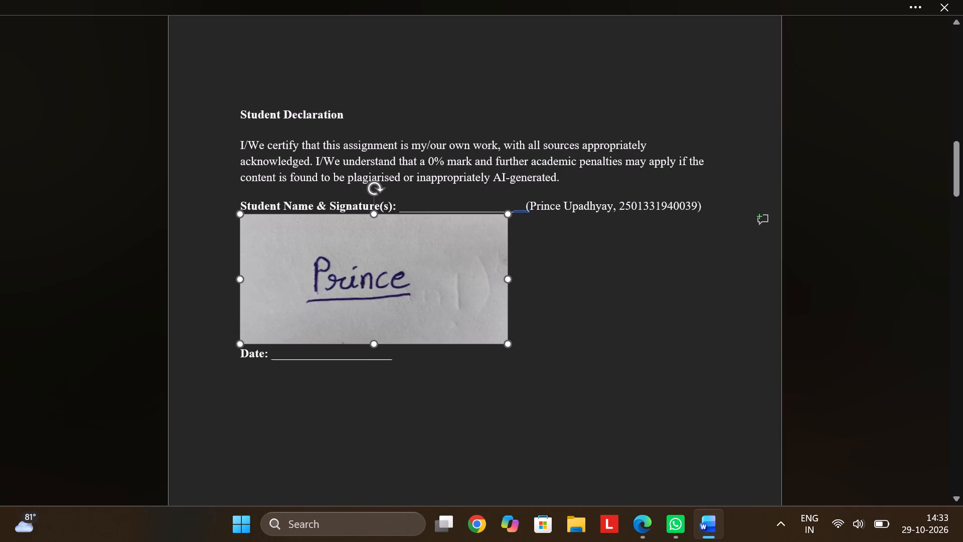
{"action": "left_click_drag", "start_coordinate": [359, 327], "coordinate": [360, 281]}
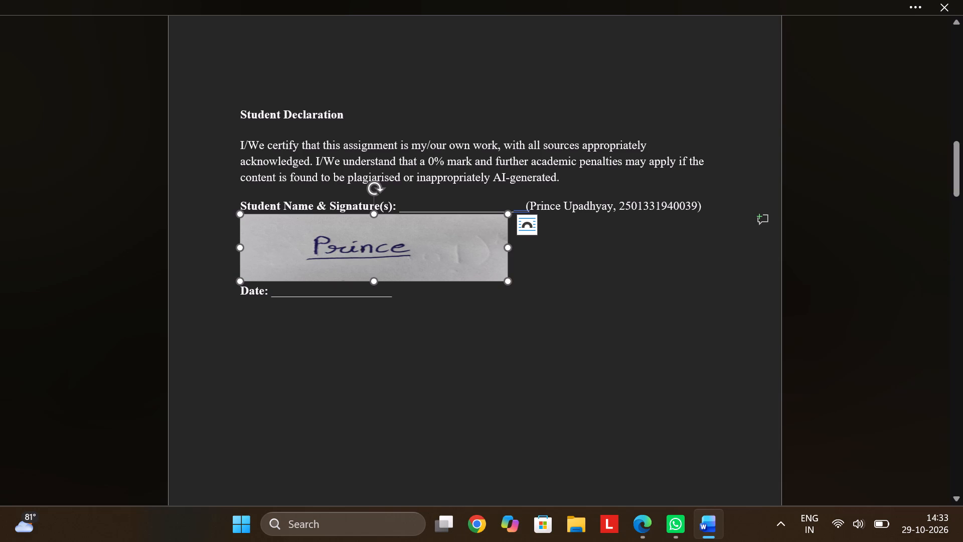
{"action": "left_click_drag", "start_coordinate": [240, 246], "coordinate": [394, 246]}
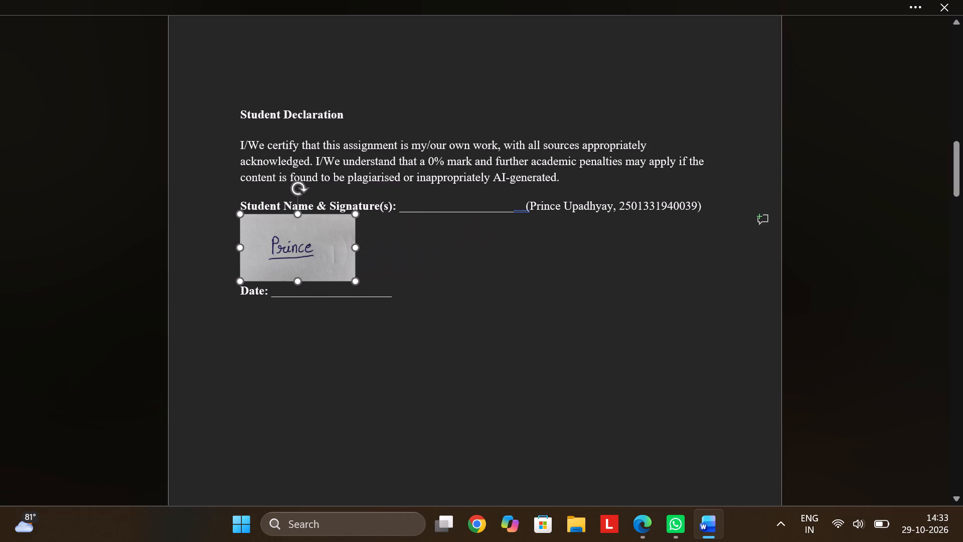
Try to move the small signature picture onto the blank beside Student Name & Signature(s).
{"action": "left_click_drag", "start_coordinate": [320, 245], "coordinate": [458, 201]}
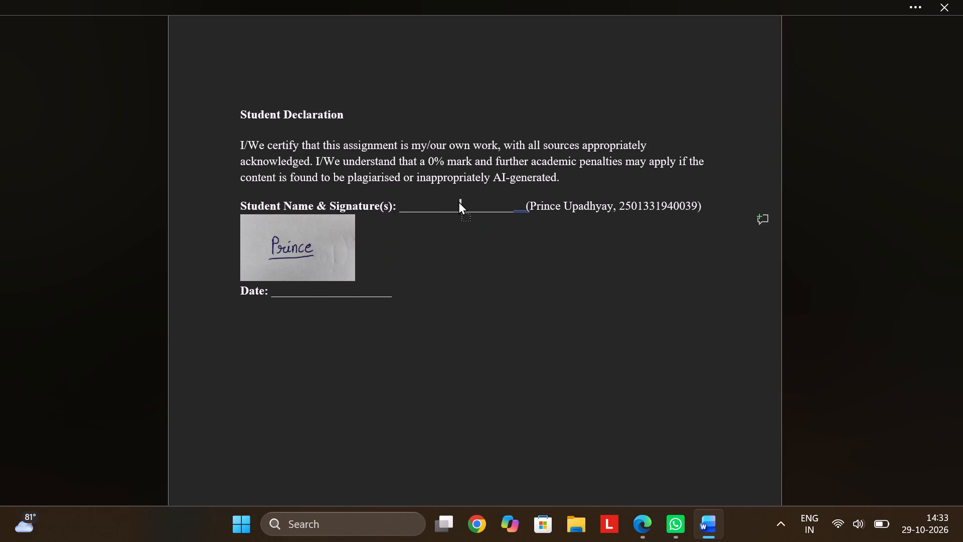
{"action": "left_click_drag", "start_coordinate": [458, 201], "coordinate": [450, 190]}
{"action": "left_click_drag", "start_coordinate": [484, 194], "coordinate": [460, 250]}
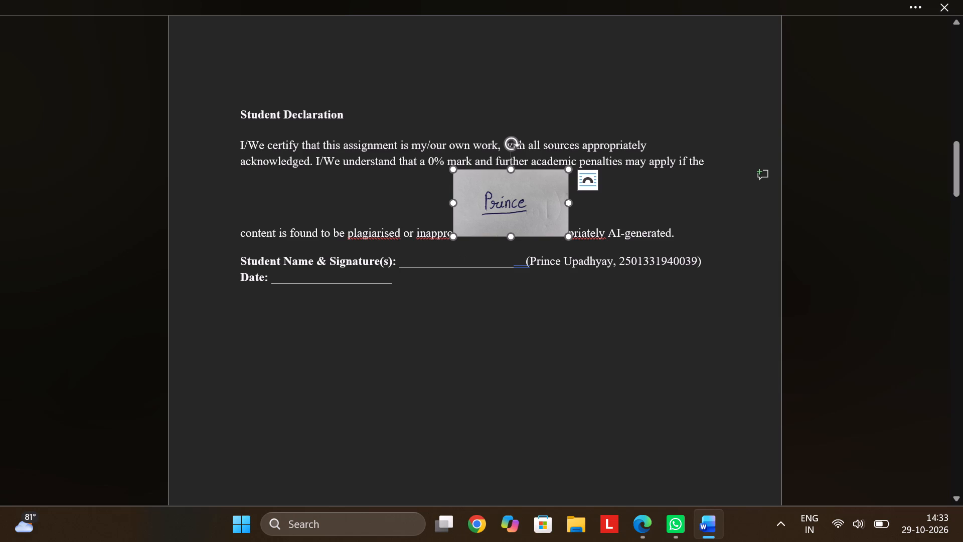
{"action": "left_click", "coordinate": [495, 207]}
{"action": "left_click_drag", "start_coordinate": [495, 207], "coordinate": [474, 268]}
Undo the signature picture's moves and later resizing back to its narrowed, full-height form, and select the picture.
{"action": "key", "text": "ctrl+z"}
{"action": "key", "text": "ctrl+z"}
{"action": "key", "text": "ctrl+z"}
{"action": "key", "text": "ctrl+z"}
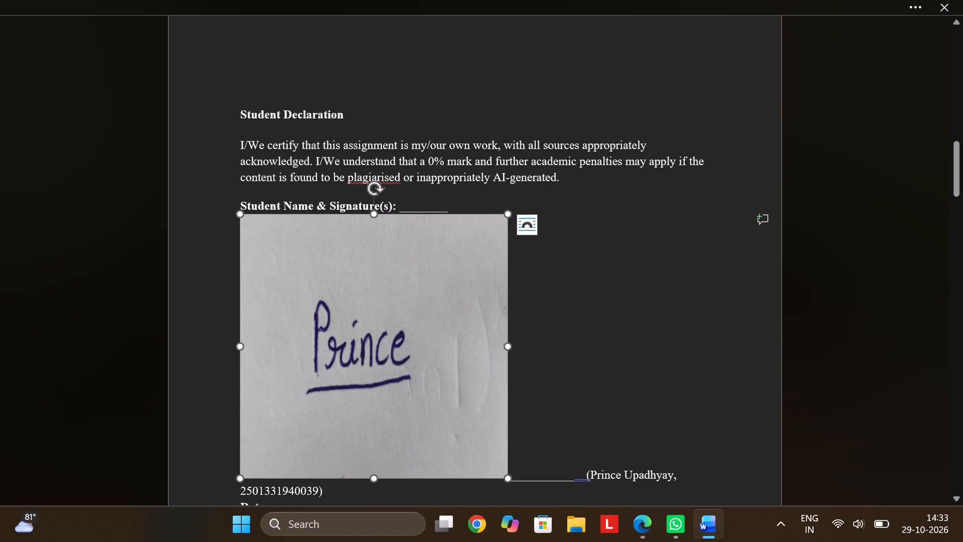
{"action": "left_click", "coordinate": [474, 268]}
Flatten and narrow the signature picture to a small rectangle that fits within the blank beside Student Name & Signature(s).
{"action": "left_click_drag", "start_coordinate": [376, 477], "coordinate": [363, 255]}
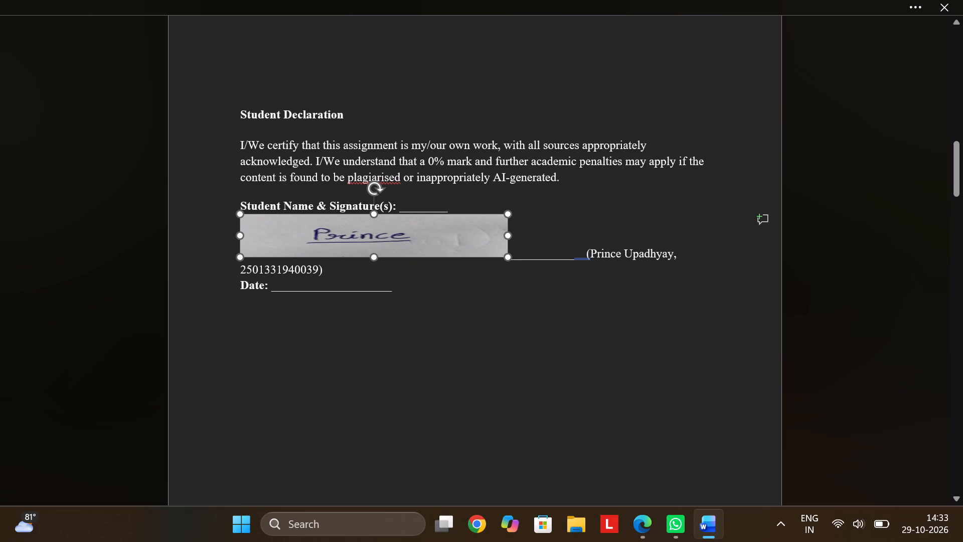
{"action": "left_click_drag", "start_coordinate": [243, 233], "coordinate": [357, 231]}
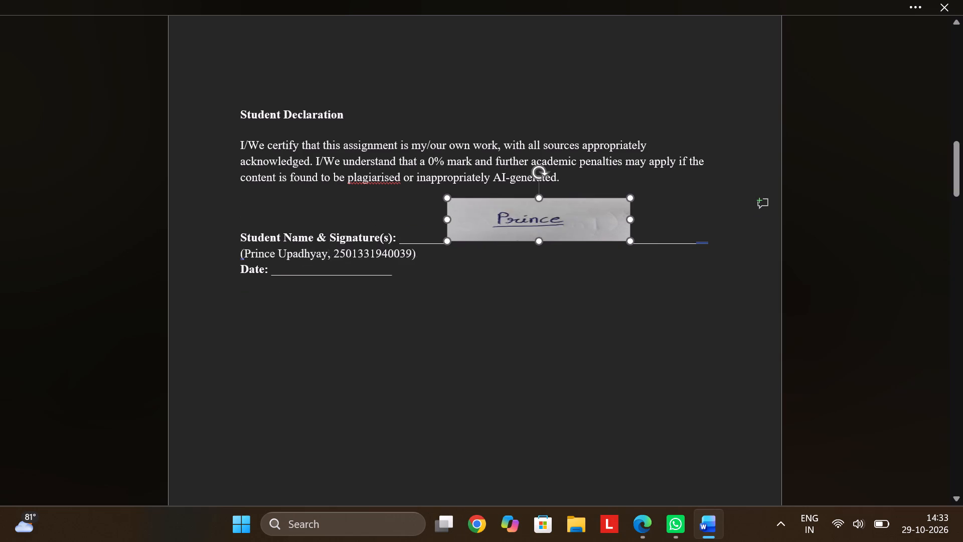
{"action": "left_click_drag", "start_coordinate": [357, 231], "coordinate": [430, 227]}
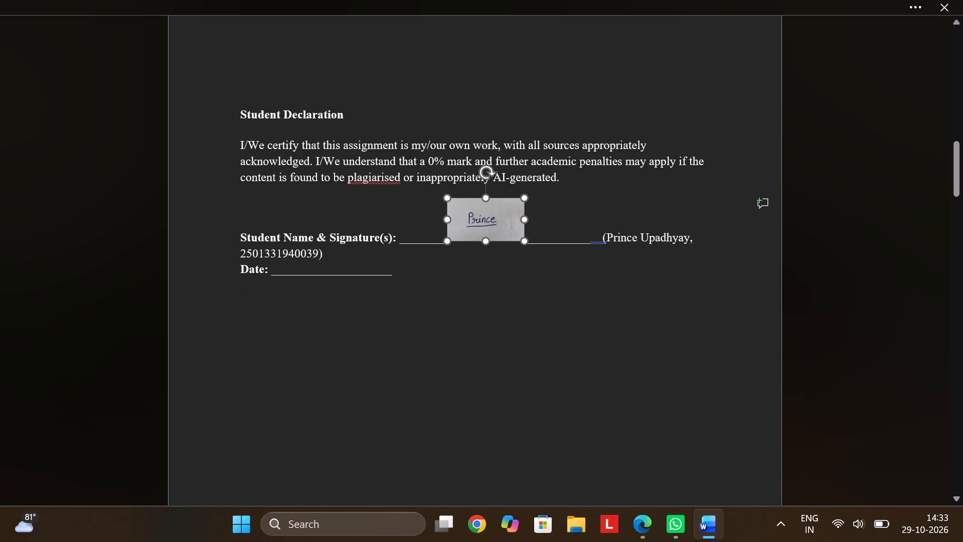
Fill in the Date blank of the Student Declaration with OCT 2026, removing some of its underscores.
{"action": "left_click", "coordinate": [330, 273]}
{"action": "key", "text": "BackSpace"}
{"action": "key", "text": "BackSpace"}
{"action": "key", "text": "BackSpace"}
{"action": "key", "text": "BackSpace"}
{"action": "key", "text": "BackSpace"}
{"action": "key", "text": "BackSpace"}
{"action": "key", "text": "BackSpace"}
{"action": "key", "text": "BackSpace"}
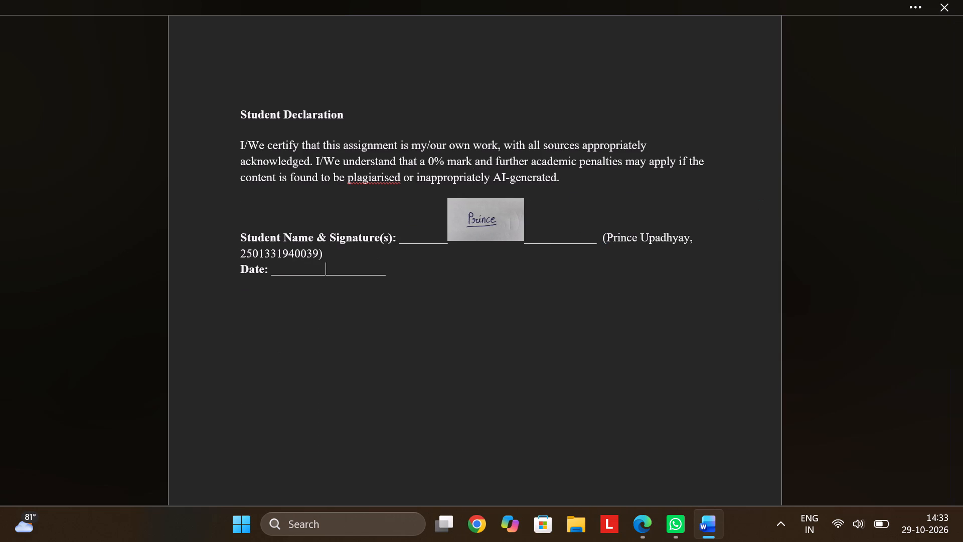
{"action": "type", "text": "OCT"}
{"action": "key", "text": "space"}
{"action": "type", "text": "20"}
{"action": "key", "text": "3"}
{"action": "key", "text": "BackSpace"}
{"action": "key", "text": "2"}
{"action": "key", "text": "BackSpace"}
{"action": "type", "text": "26"}
Look through the report and save it to Downloads as a Word document named Month2_Progress_Report_Intelligent_Exam_Schedulling_System.
{"action": "left_click", "coordinate": [918, 0]}
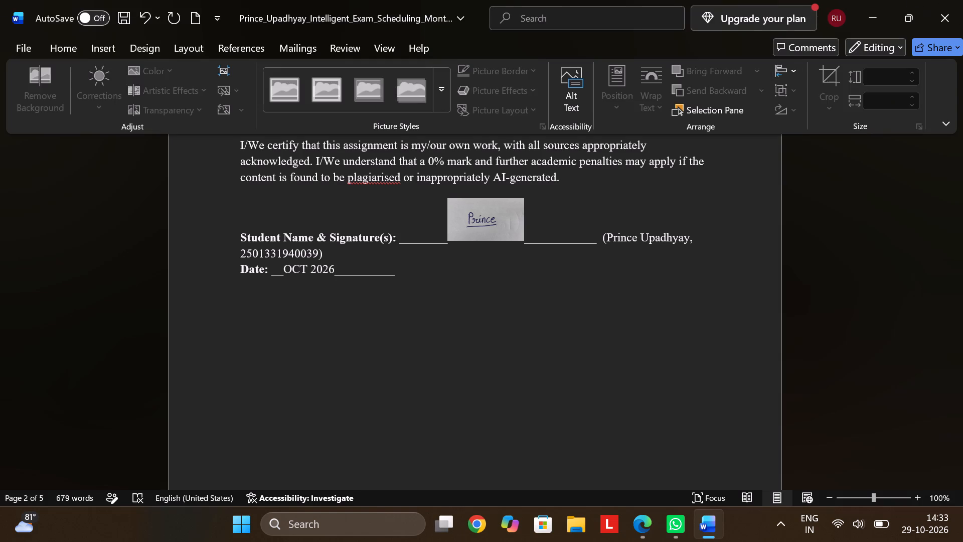
{"action": "scroll", "coordinate": [640, 264], "scroll_direction": "up", "scroll_amount": 5}
{"action": "scroll", "coordinate": [640, 264], "scroll_direction": "down", "scroll_amount": 3}
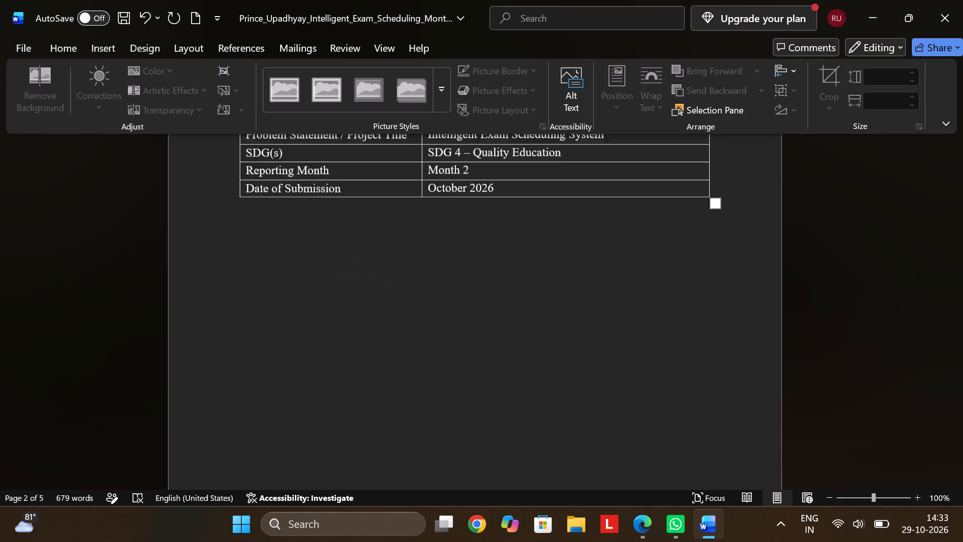
{"action": "scroll", "coordinate": [640, 264], "scroll_direction": "down", "scroll_amount": 4}
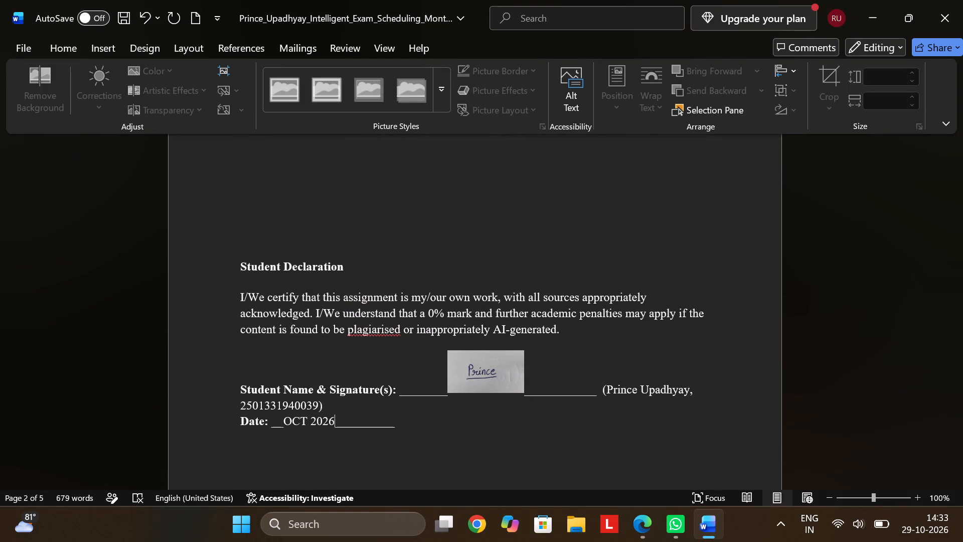
{"action": "scroll", "coordinate": [640, 264], "scroll_direction": "down", "scroll_amount": 5}
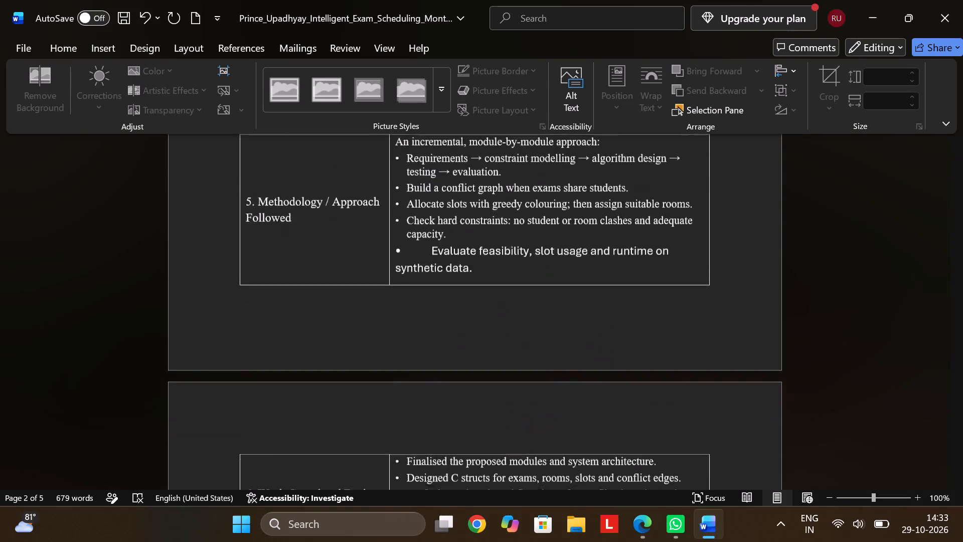
{"action": "scroll", "coordinate": [640, 264], "scroll_direction": "down", "scroll_amount": 3}
{"action": "left_click", "coordinate": [22, 42]}
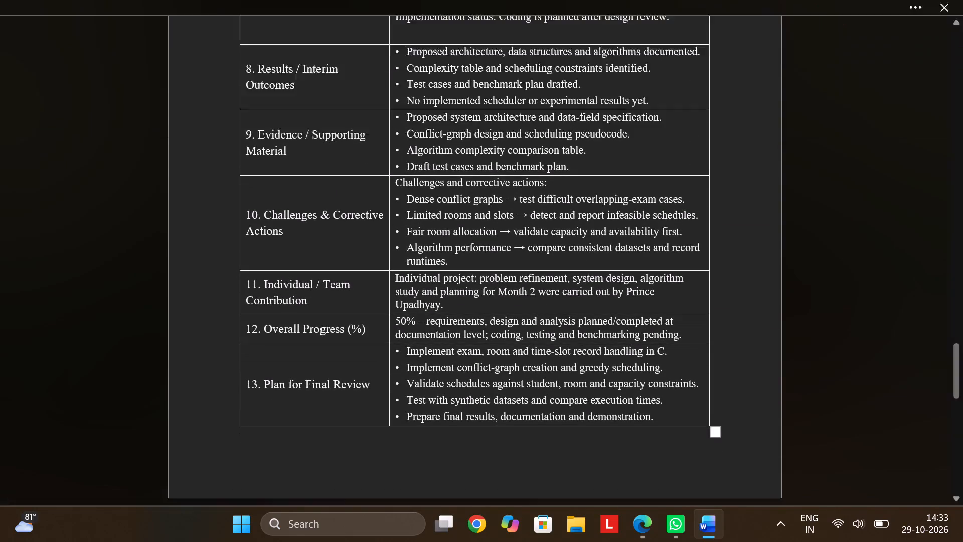
{"action": "left_click", "coordinate": [48, 284]}
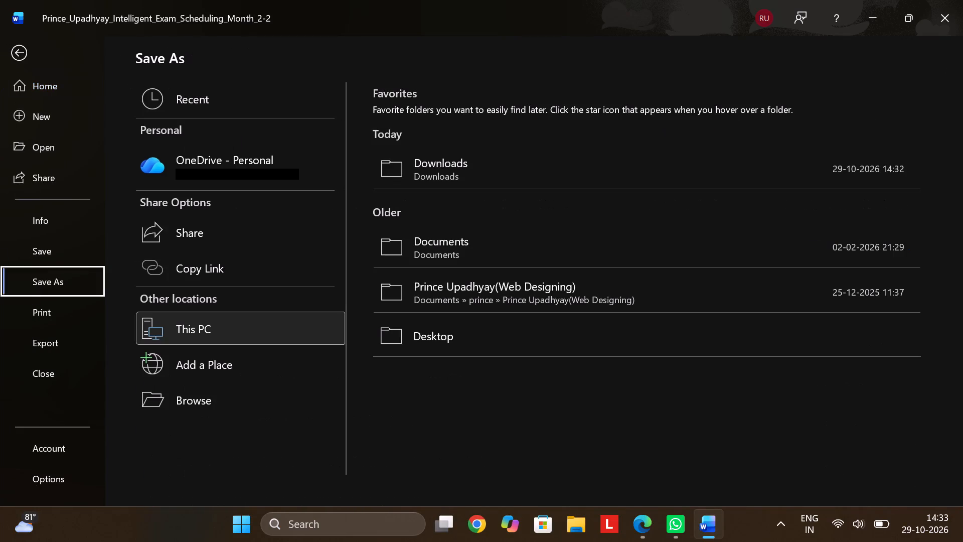
{"action": "left_click", "coordinate": [490, 159]}
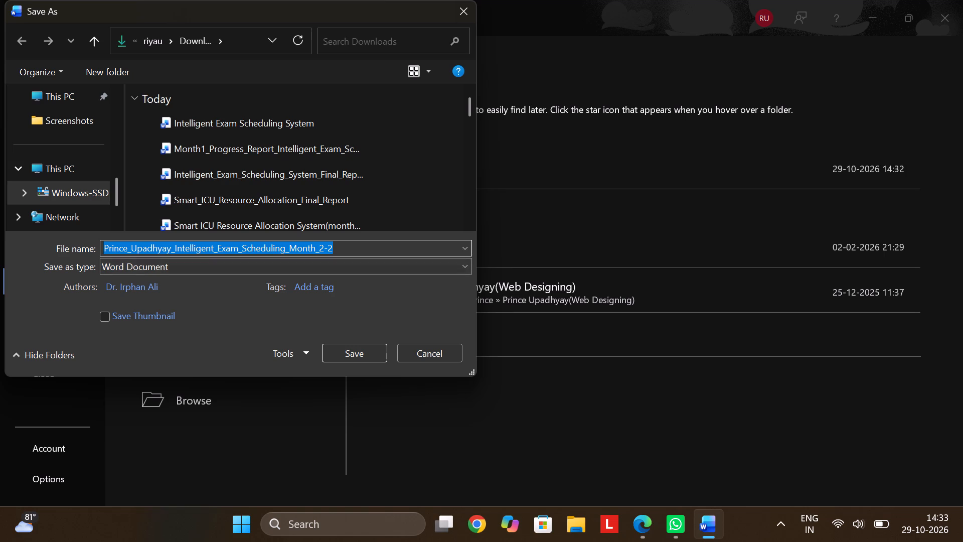
{"action": "key", "text": "BackSpace"}
{"action": "key", "text": "ctrl+v"}
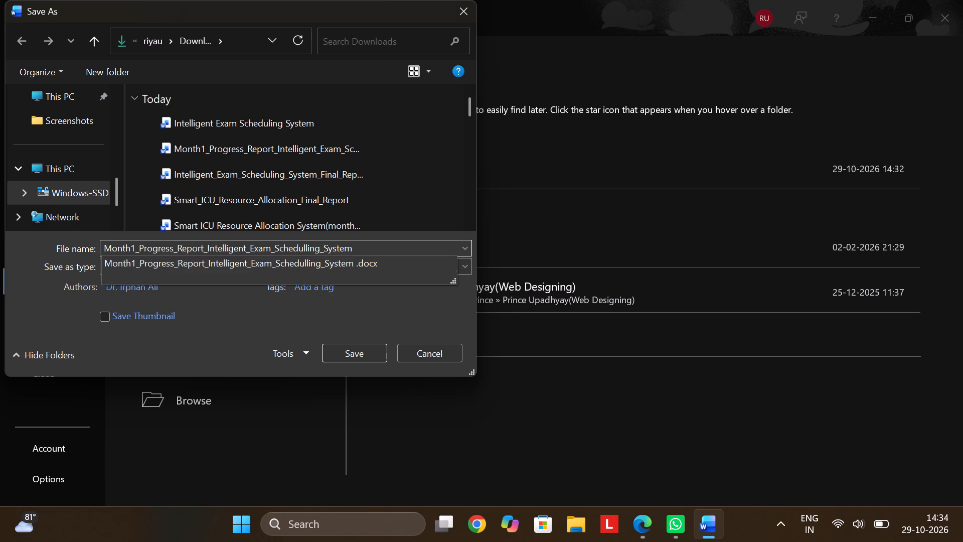
{"action": "left_click", "coordinate": [134, 243]}
{"action": "key", "text": "BackSpace"}
{"action": "key", "text": "2"}
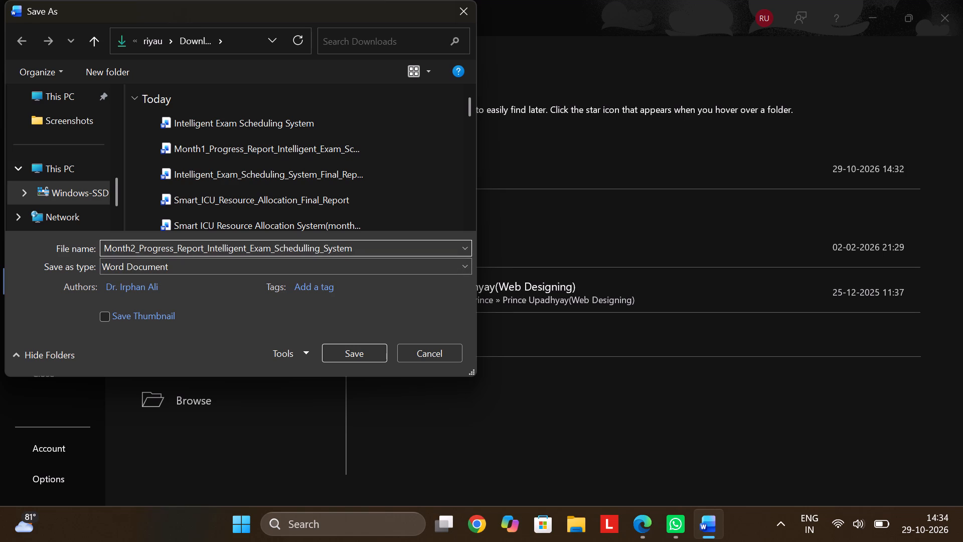
{"action": "left_click", "coordinate": [343, 360]}
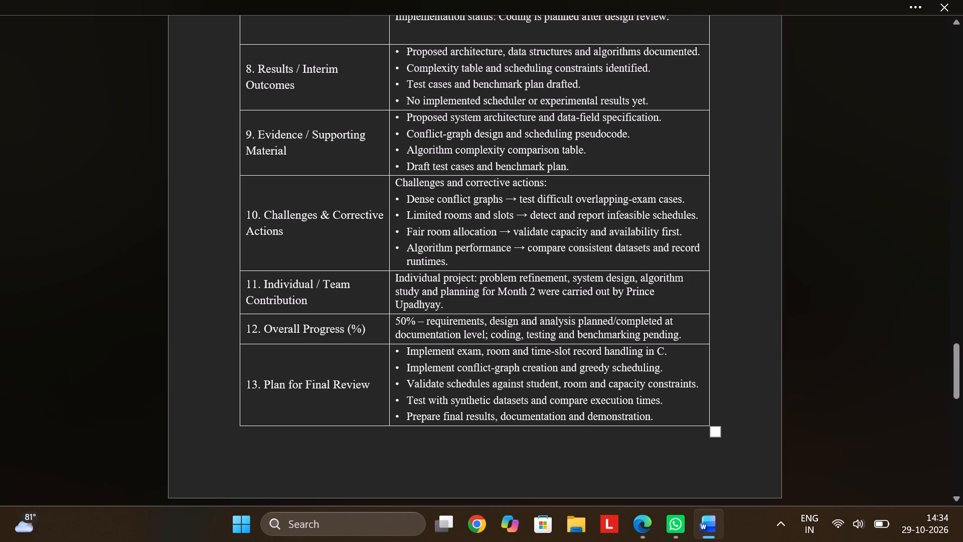
Switch to Edge, upload Month2_Progress_Report_Intelligent_Exam_Schedulling_System.docx to the existing BCSE0401 submission on the NIET portal, and save the changes.
{"action": "left_click", "coordinate": [641, 510]}
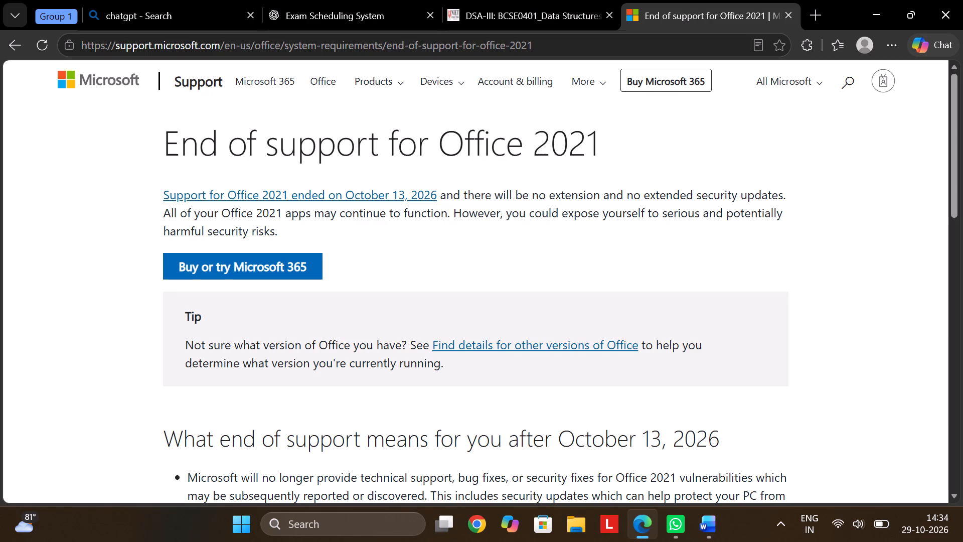
{"action": "left_click", "coordinate": [507, 2]}
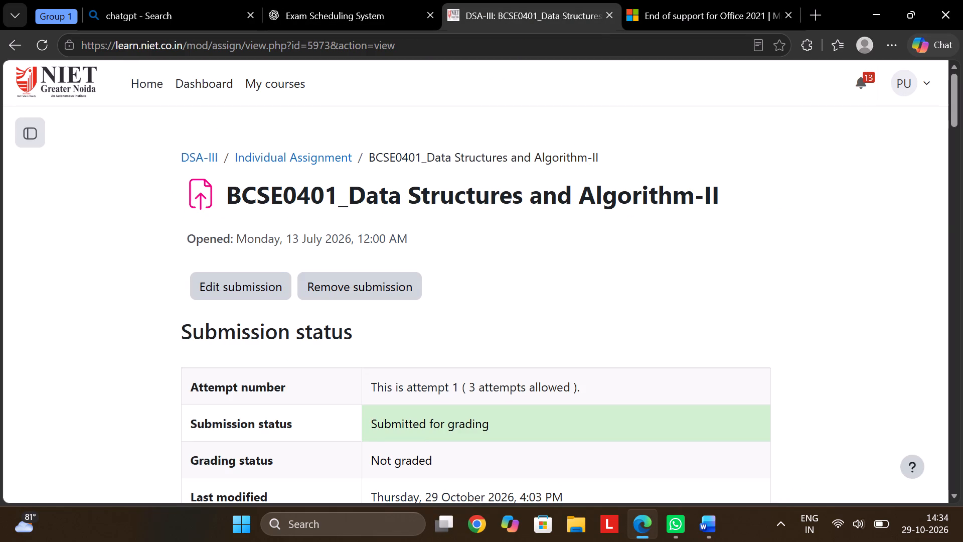
{"action": "left_click", "coordinate": [249, 284]}
{"action": "left_click", "coordinate": [350, 357]}
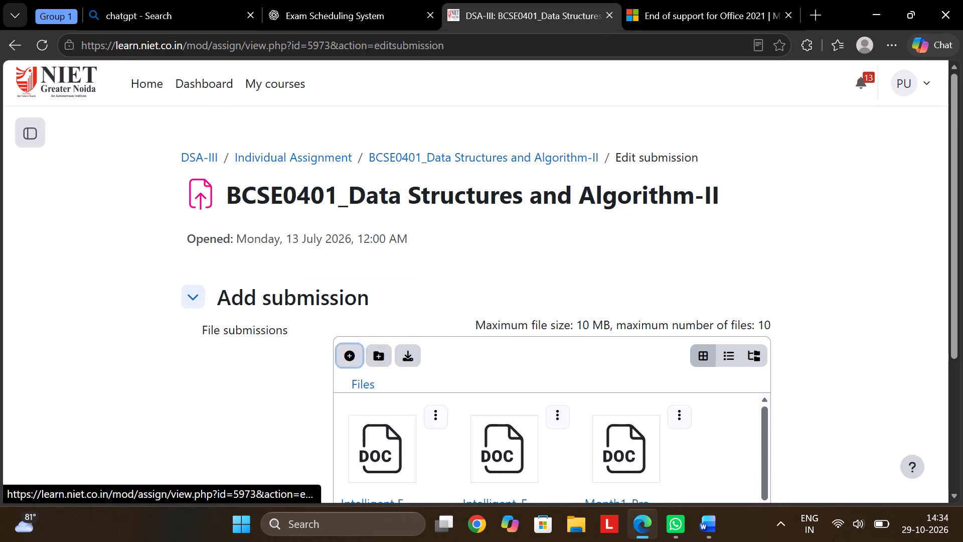
{"action": "left_click", "coordinate": [378, 220]}
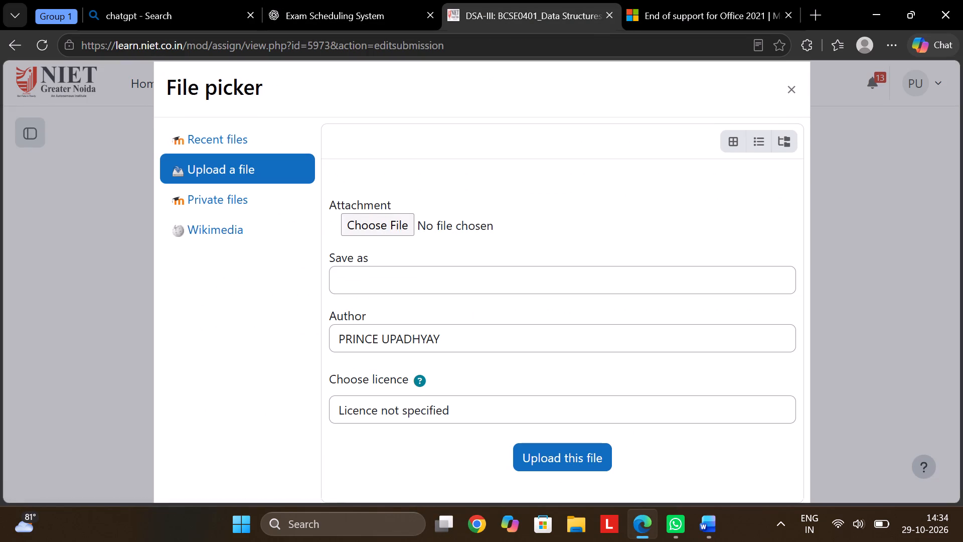
{"action": "double_click", "coordinate": [310, 118]}
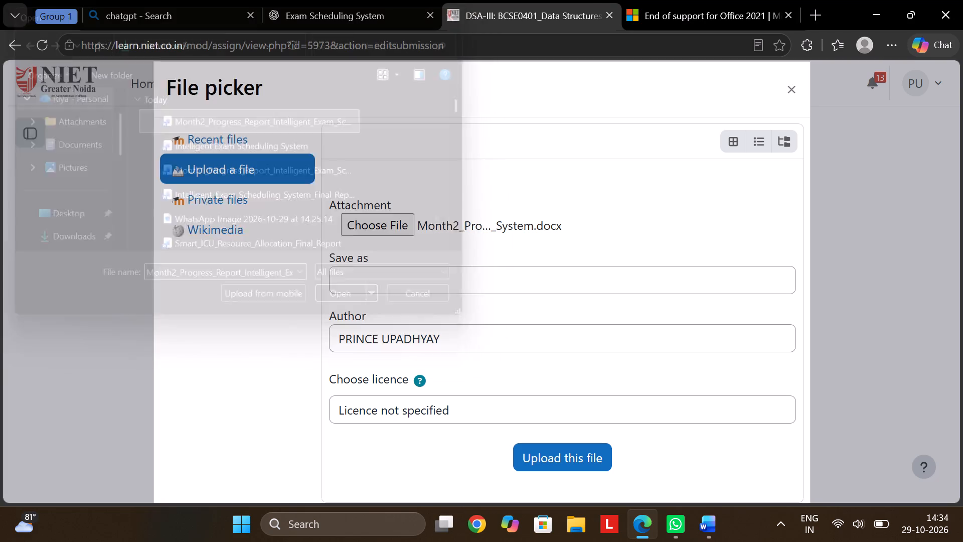
{"action": "left_click", "coordinate": [542, 453]}
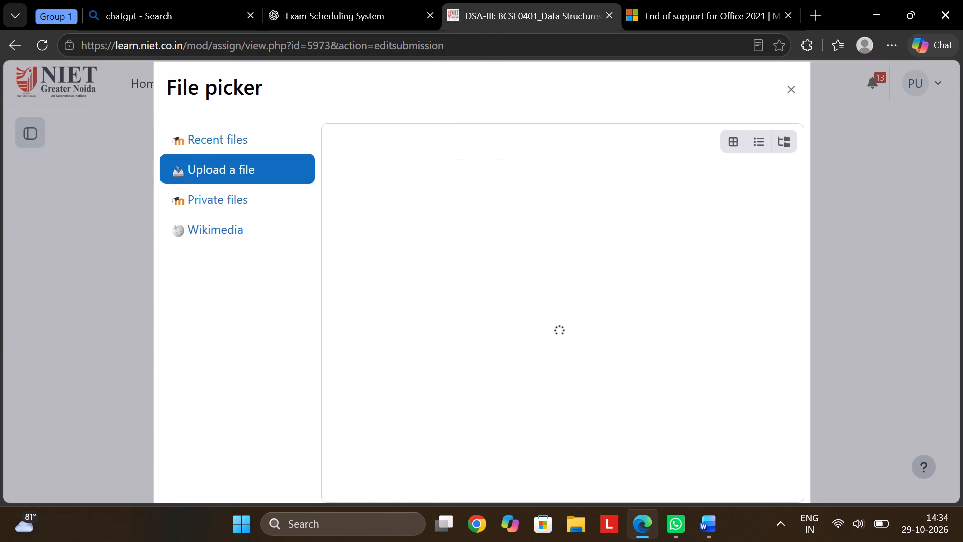
{"action": "scroll", "coordinate": [573, 351], "scroll_direction": "down", "scroll_amount": 5}
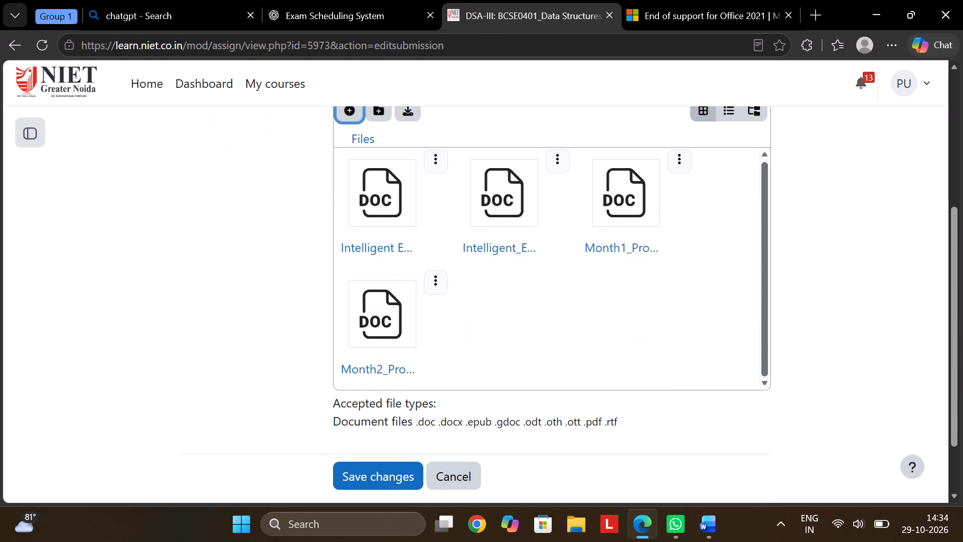
{"action": "left_click", "coordinate": [391, 477]}
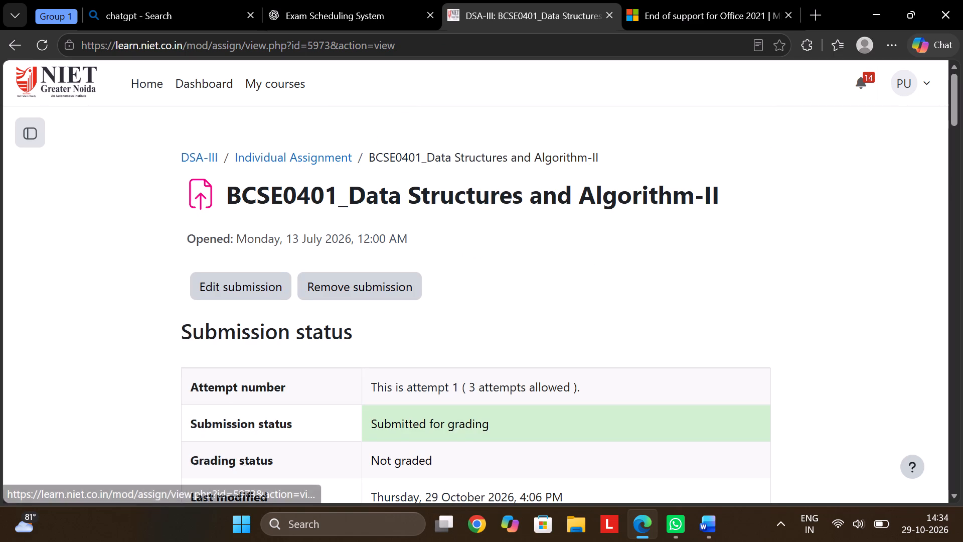
Check the submitted files on the assignment page and log out of the NIET portal.
{"action": "scroll", "coordinate": [741, 212], "scroll_direction": "up", "scroll_amount": 2}
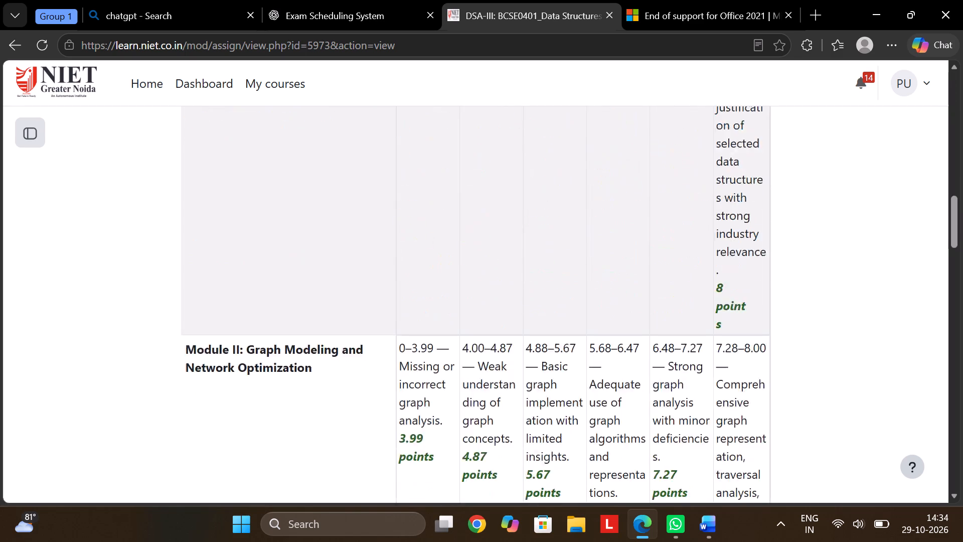
{"action": "scroll", "coordinate": [741, 212], "scroll_direction": "up", "scroll_amount": 2}
{"action": "left_click", "coordinate": [925, 93]}
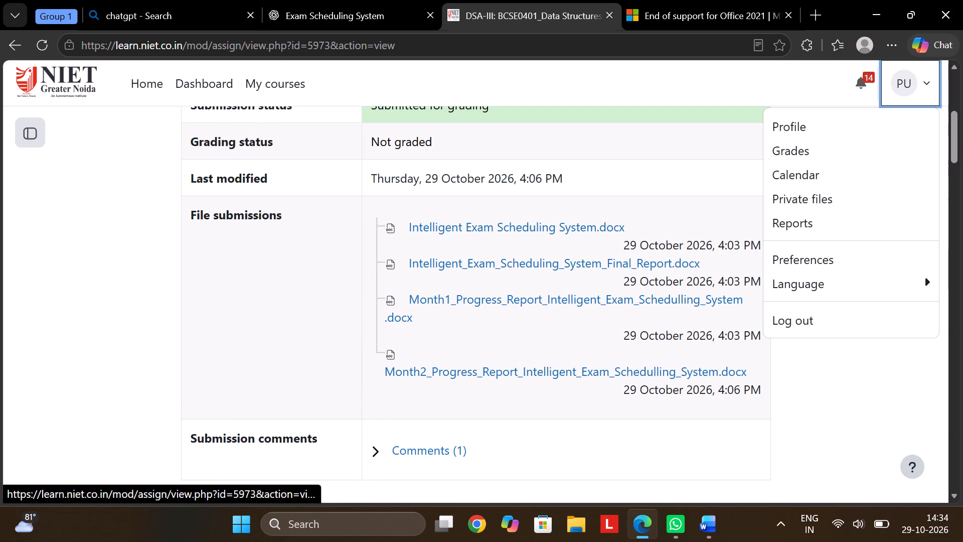
{"action": "left_click", "coordinate": [818, 313]}
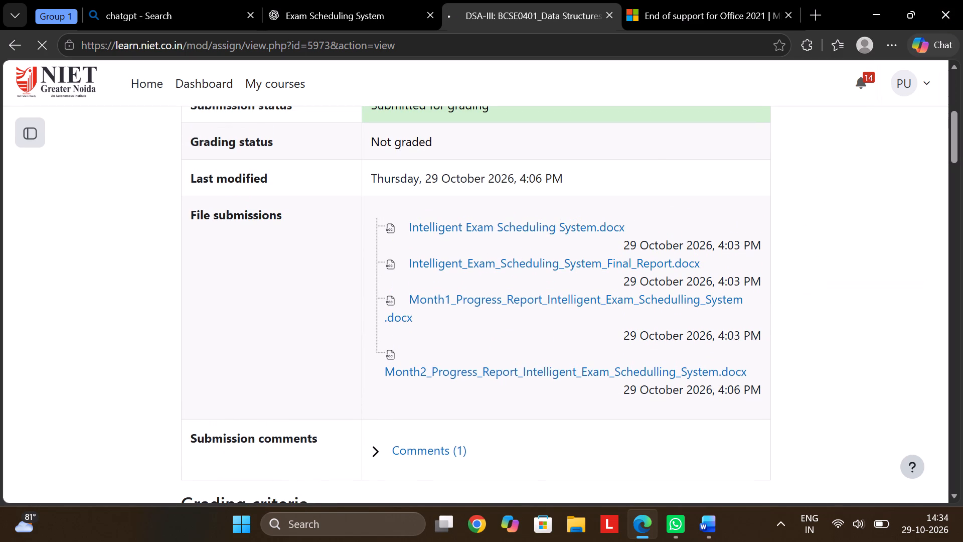